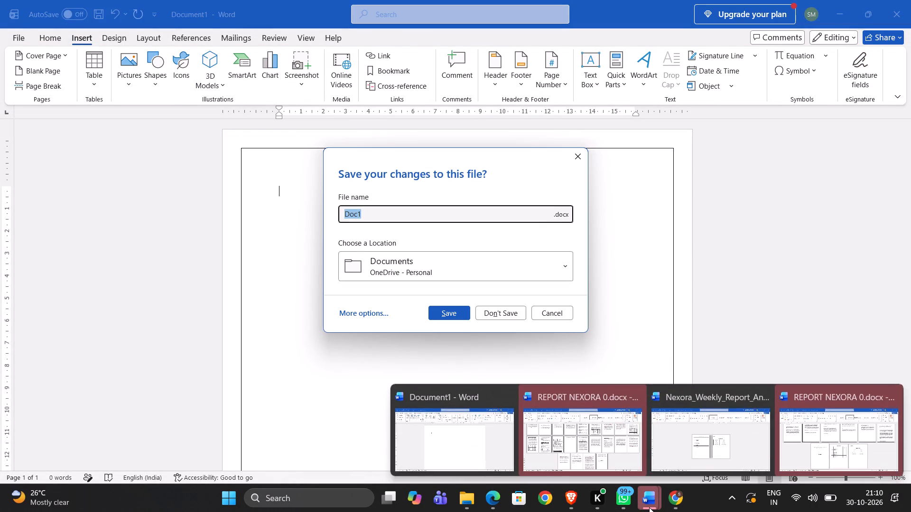
# Try to close the open report documents and cancel the pending save of Document1.
pyautogui.click(639, 393)
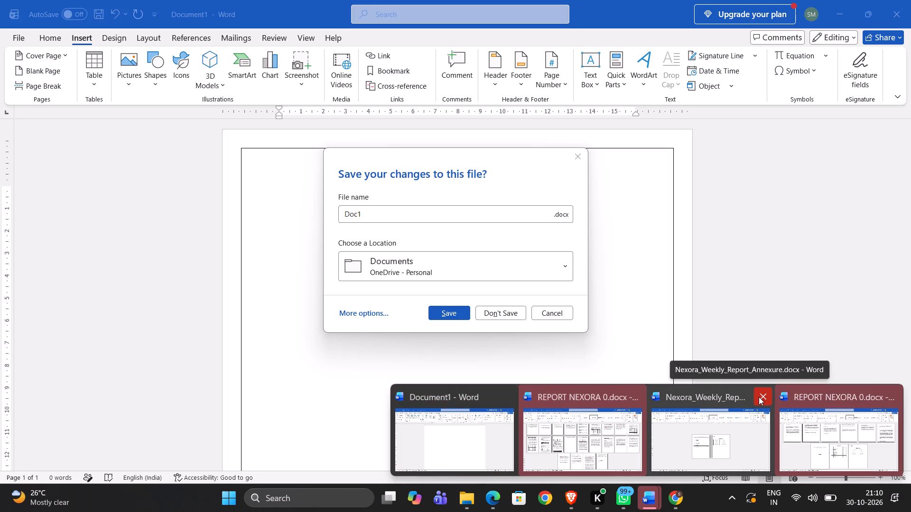
pyautogui.click(759, 397)
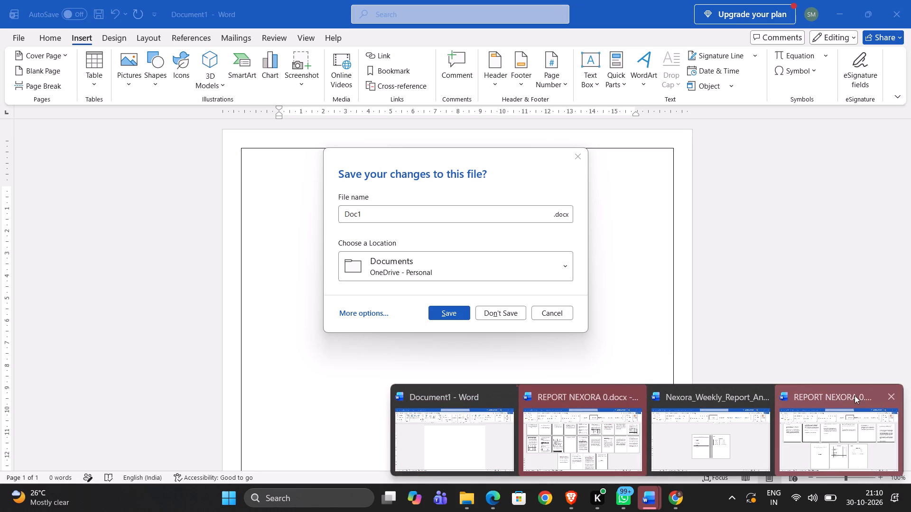
pyautogui.click(893, 394)
pyautogui.click(554, 312)
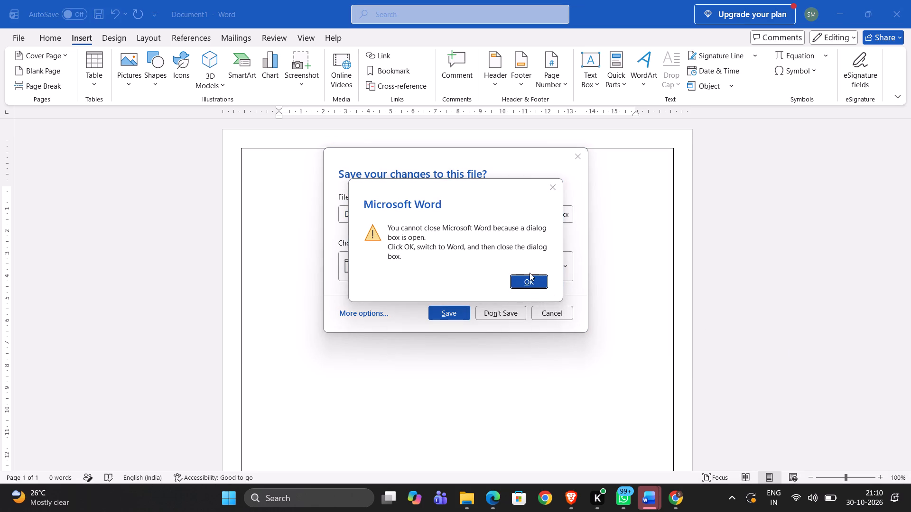
pyautogui.click(526, 281)
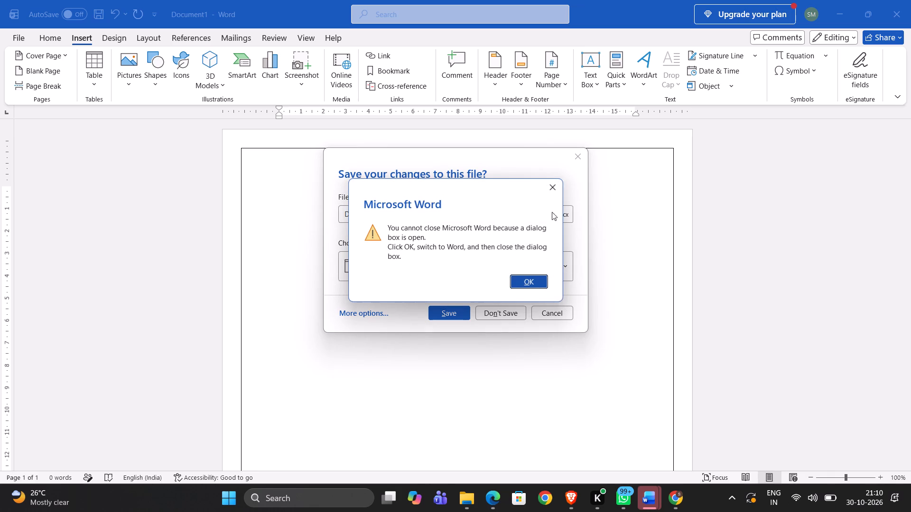
pyautogui.click(552, 186)
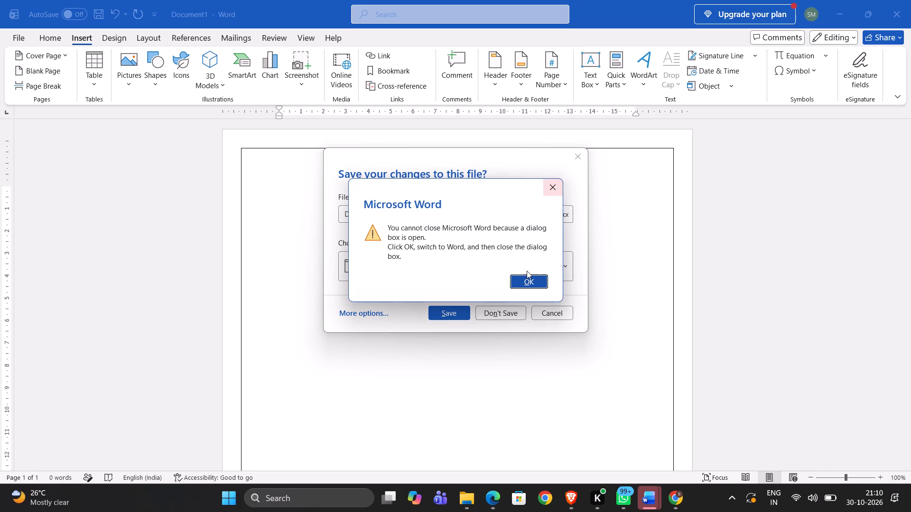
pyautogui.click(525, 280)
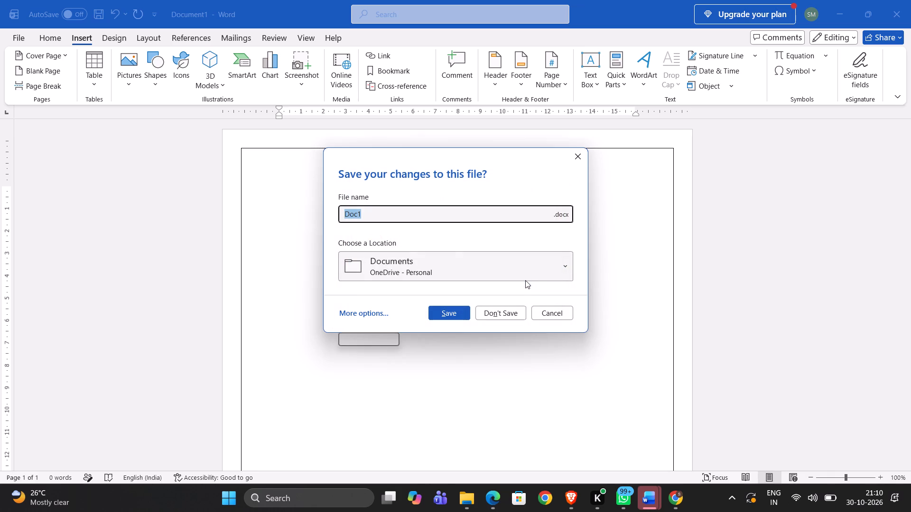
pyautogui.doubleClick(547, 306)
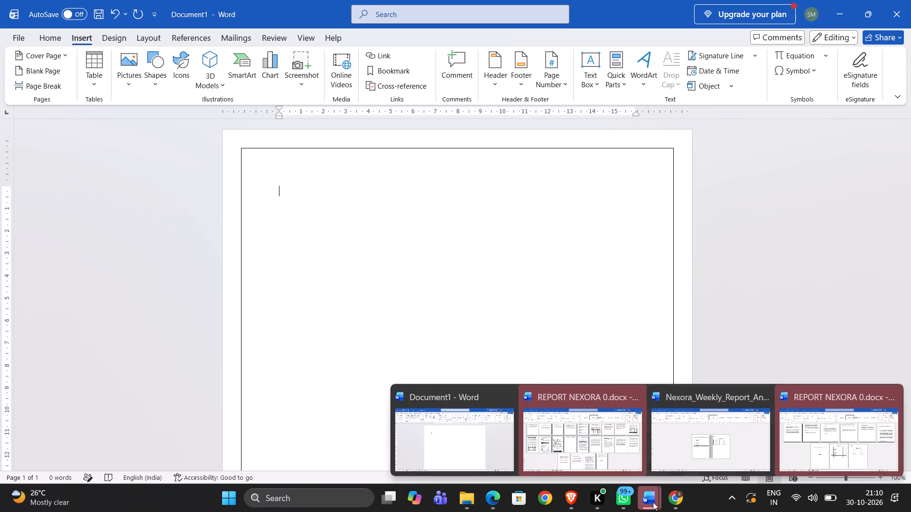
# Close the REPORT NEXORA 0.docx windows and Nexora_Weekly_Report_Annexure.docx, and start closing Document1.
pyautogui.click(636, 396)
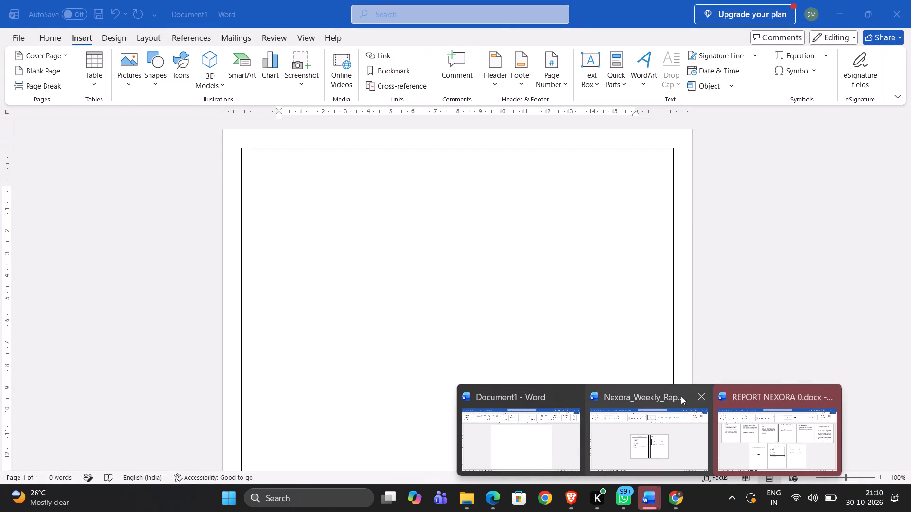
pyautogui.click(699, 396)
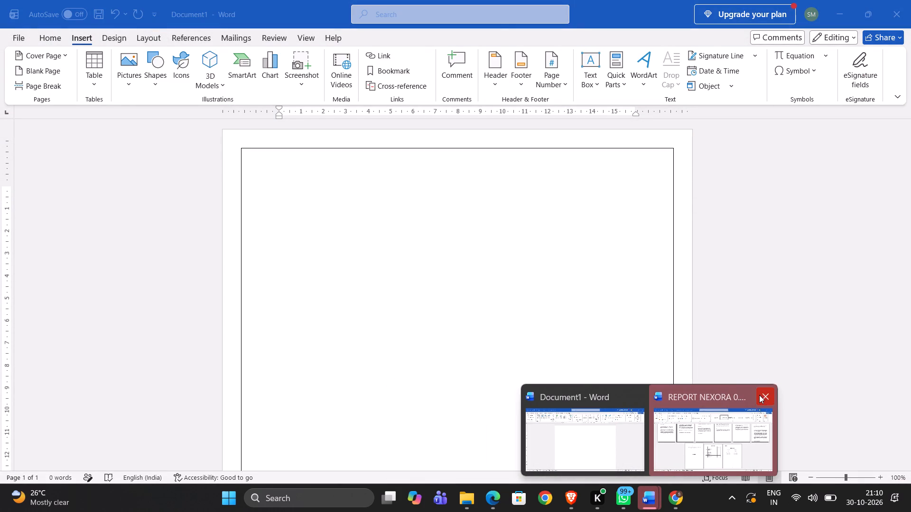
pyautogui.click(759, 395)
pyautogui.click(709, 394)
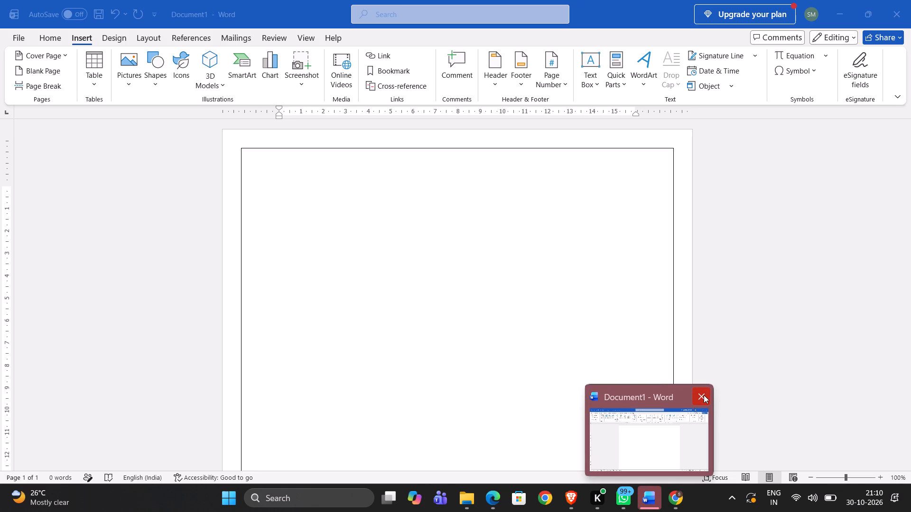
# Switch to File Explorer and cancel the blocked rename of REPORT NEXORA 0.docx in Downloads.
pyautogui.click(465, 488)
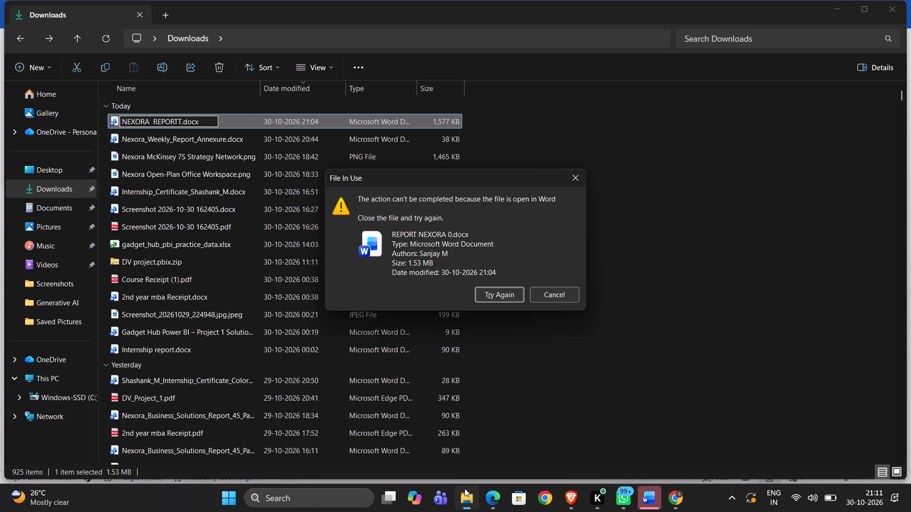
pyautogui.click(540, 290)
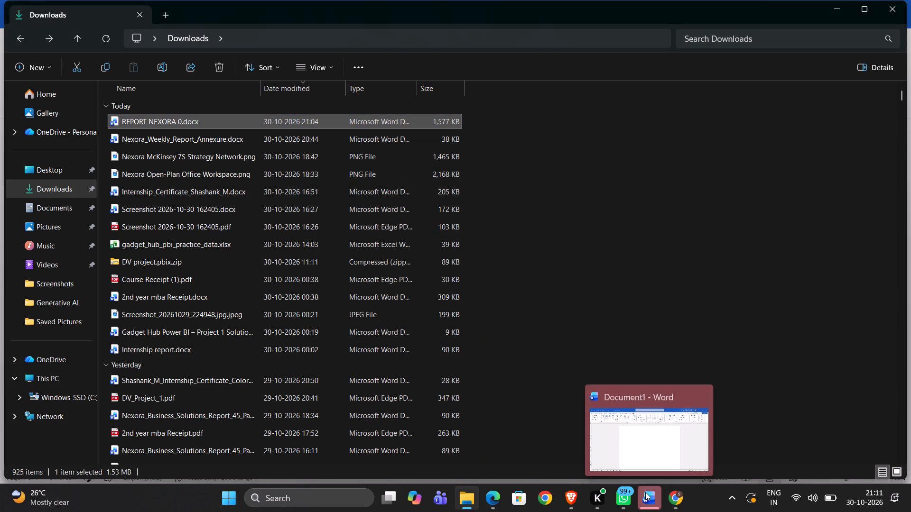
# Return to Word and close Document1 without saving its changes.
pyautogui.click(648, 461)
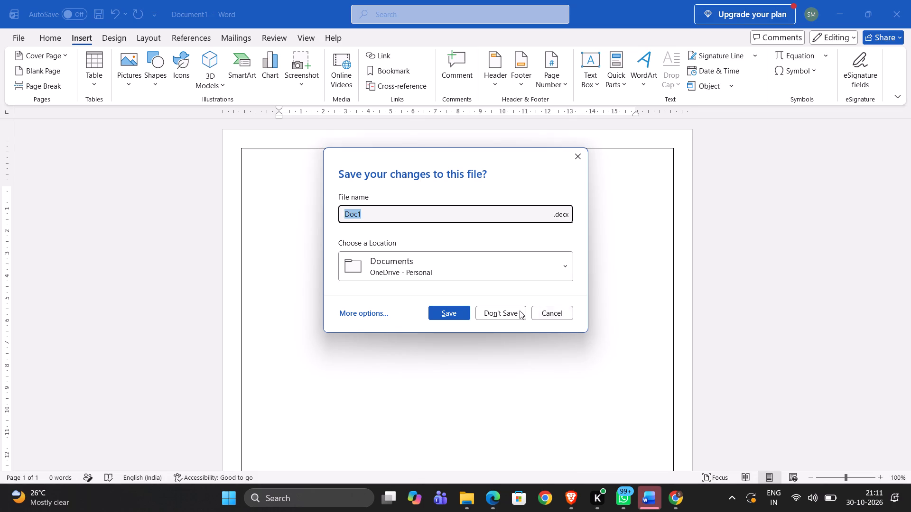
pyautogui.click(512, 312)
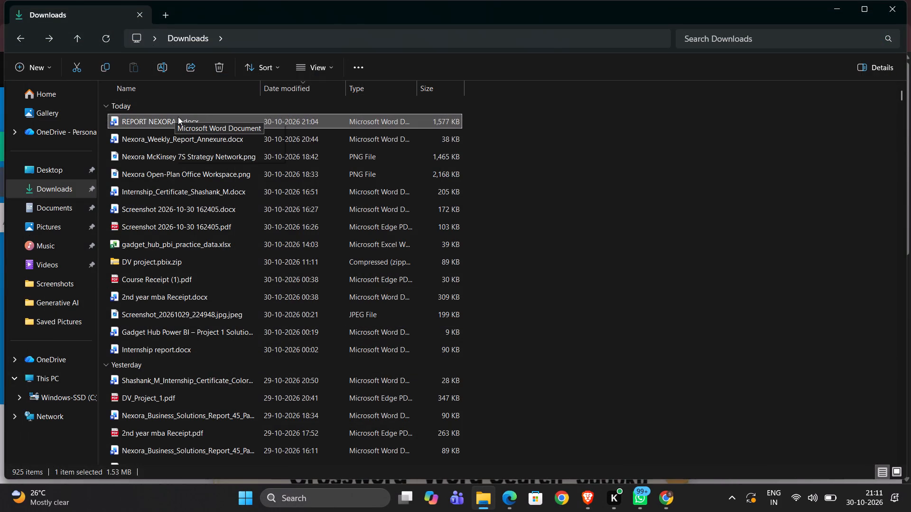
# Open REPORT NEXORA 0.docx from Downloads to check its contents, and close it again.
pyautogui.doubleClick(203, 118)
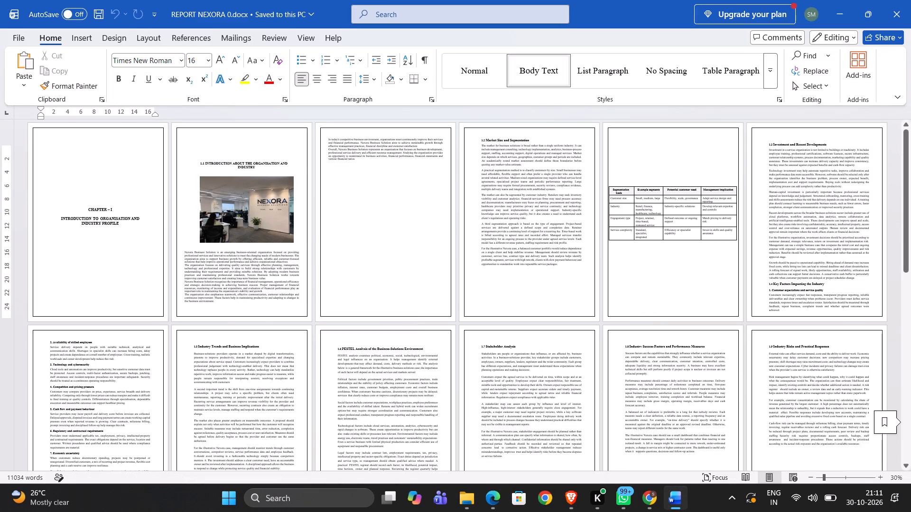
pyautogui.click(905, 0)
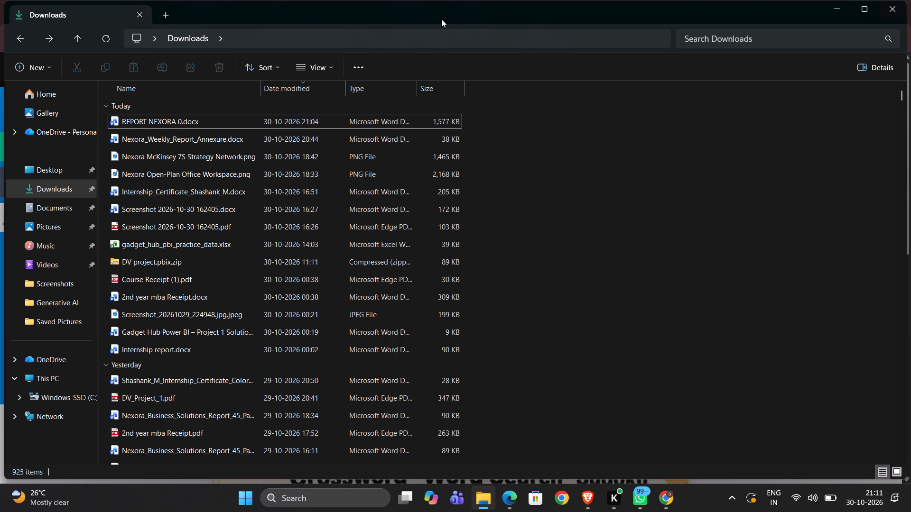
# Rename REPORT NEXORA 0.docx in the Downloads folder as NEXORA REPORT 01, keeping the .docx extension.
pyautogui.rightClick(196, 117)
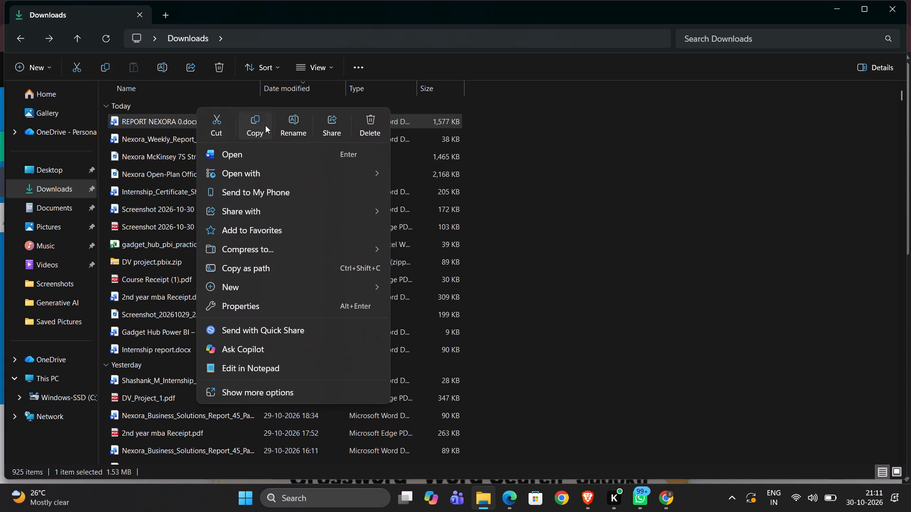
pyautogui.click(289, 116)
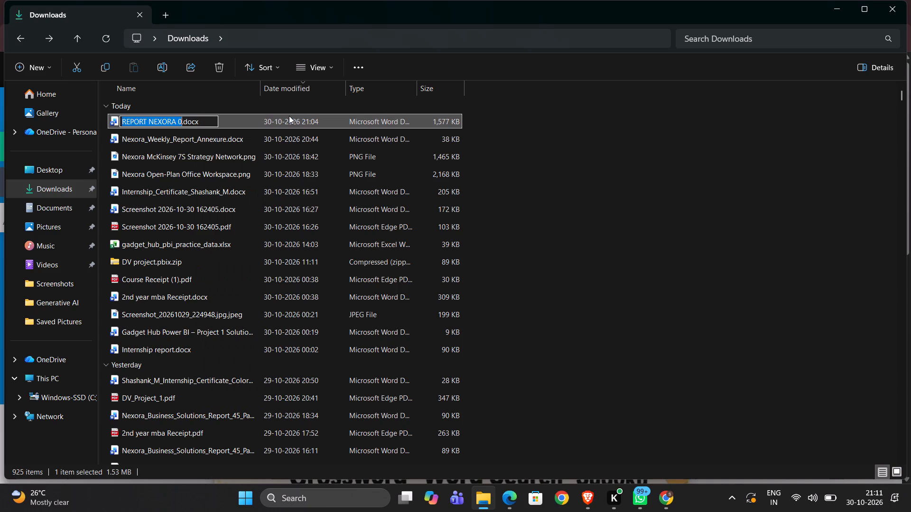
pyautogui.press('space')
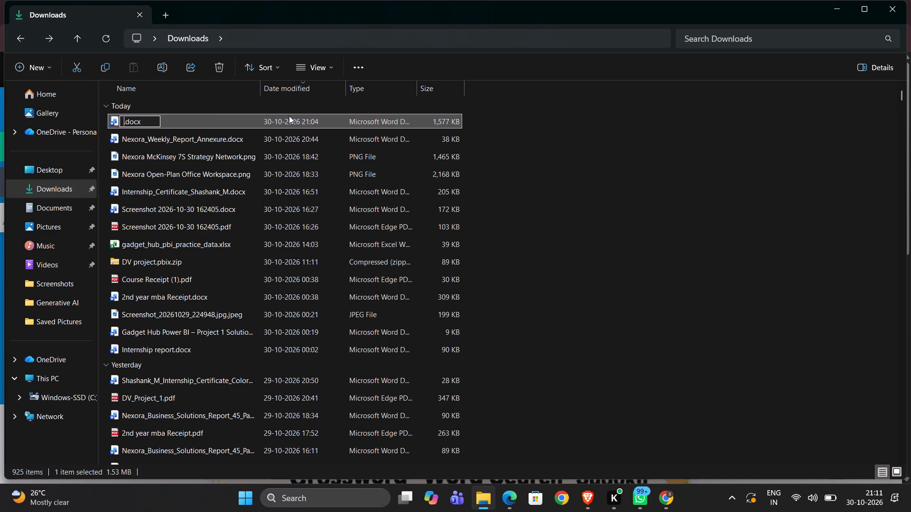
pyautogui.write('NE')
pyautogui.write('XORA E')
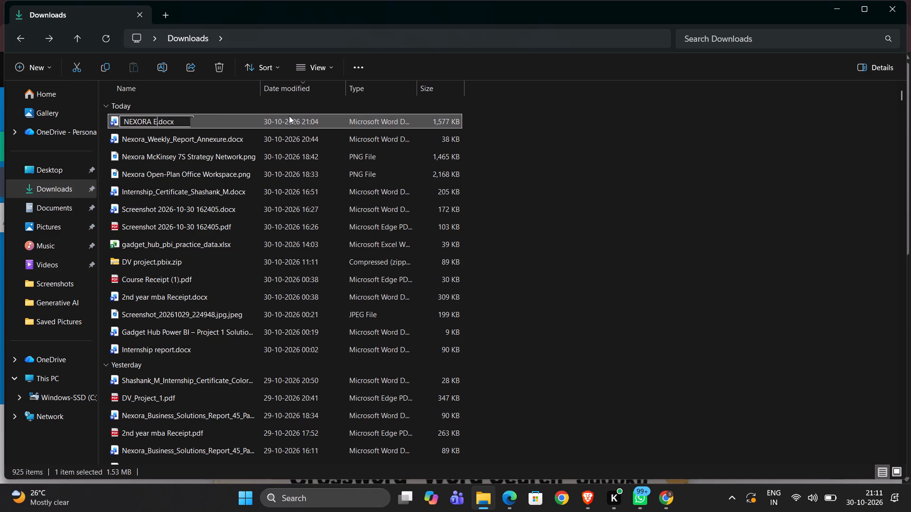
pyautogui.press('BackSpace')
pyautogui.write('RE')
pyautogui.write('PORT')
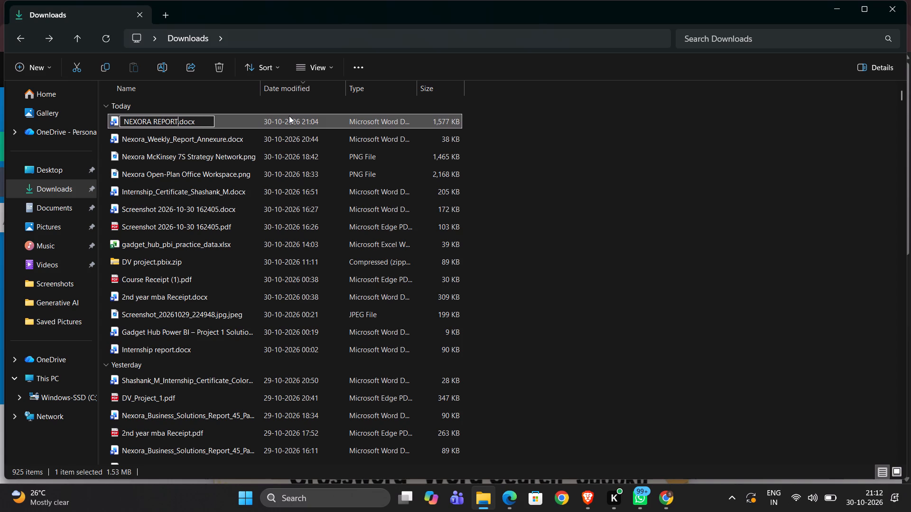
pyautogui.press('space')
pyautogui.press('space')
pyautogui.write('01')
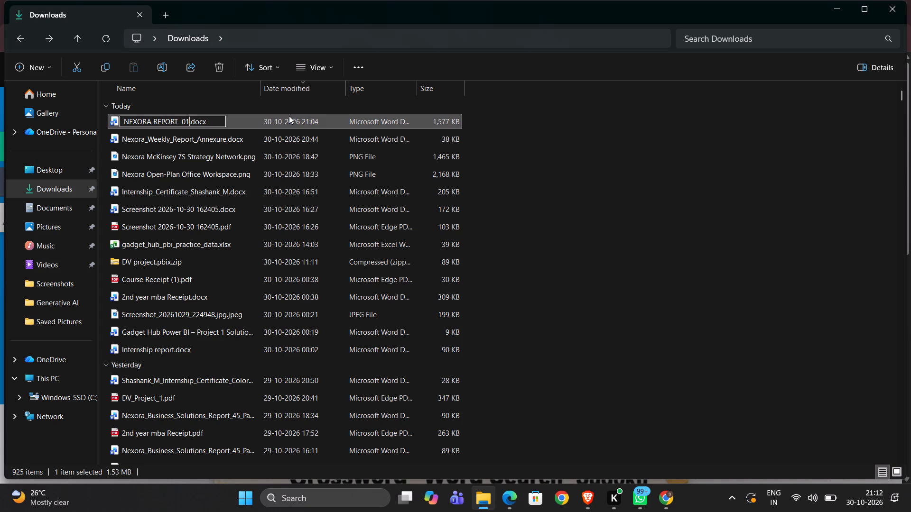
pyautogui.press('Return')
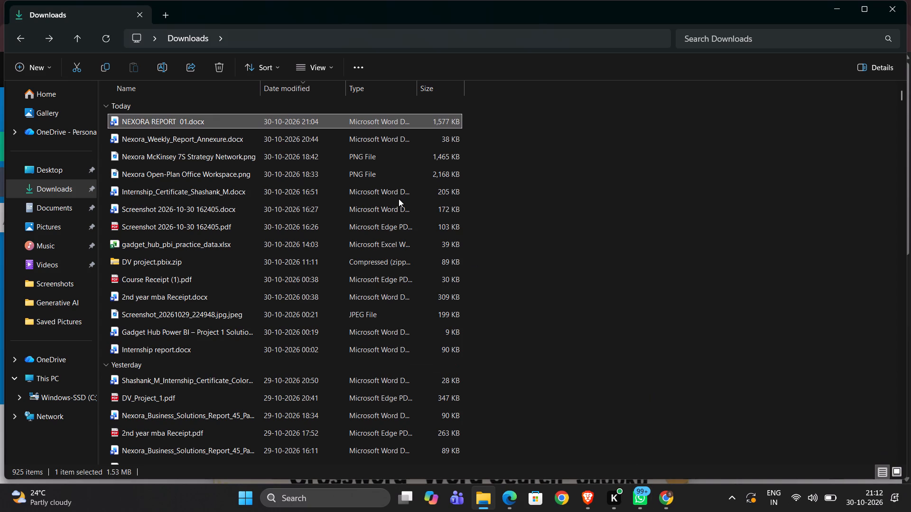
# Open the renamed NEXORA REPORT 01.docx in Word.
pyautogui.doubleClick(310, 122)
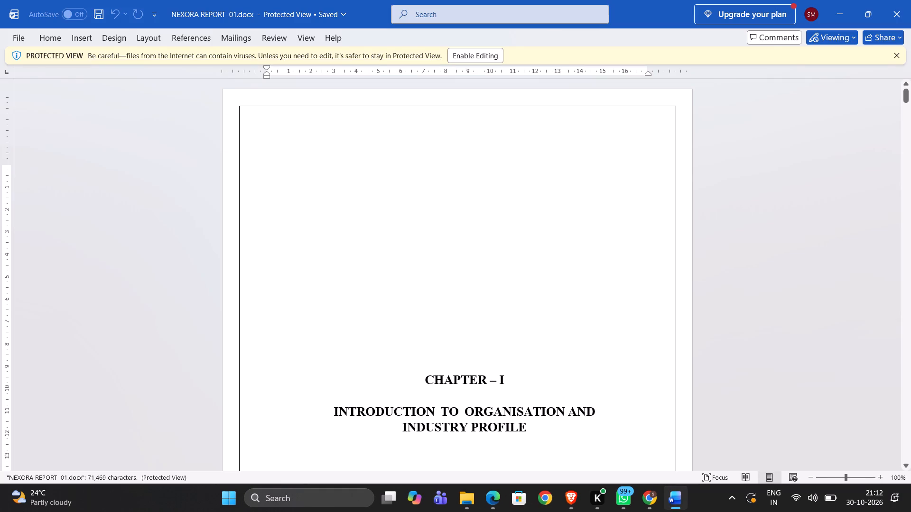
# Look through the report's opening pages, from the Chapter I title page through the organisation introduction to the market segmentation section.
pyautogui.scroll(-1, 310, 122)
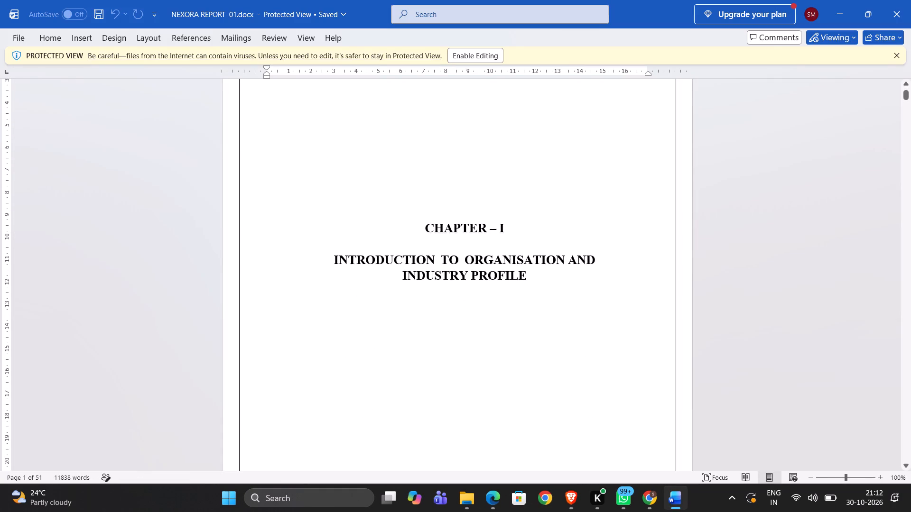
pyautogui.scroll(-1, 357, 227)
pyautogui.scroll(-1, 389, 251)
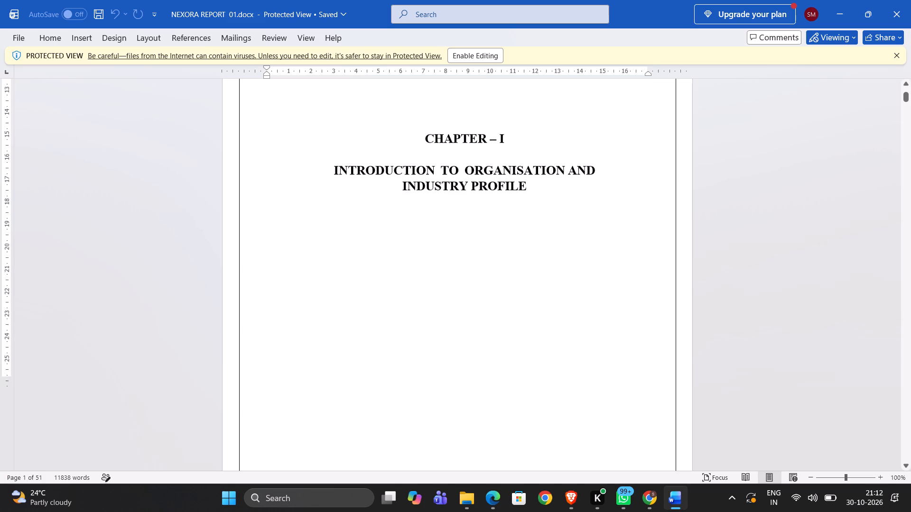
pyautogui.scroll(-3, 389, 251)
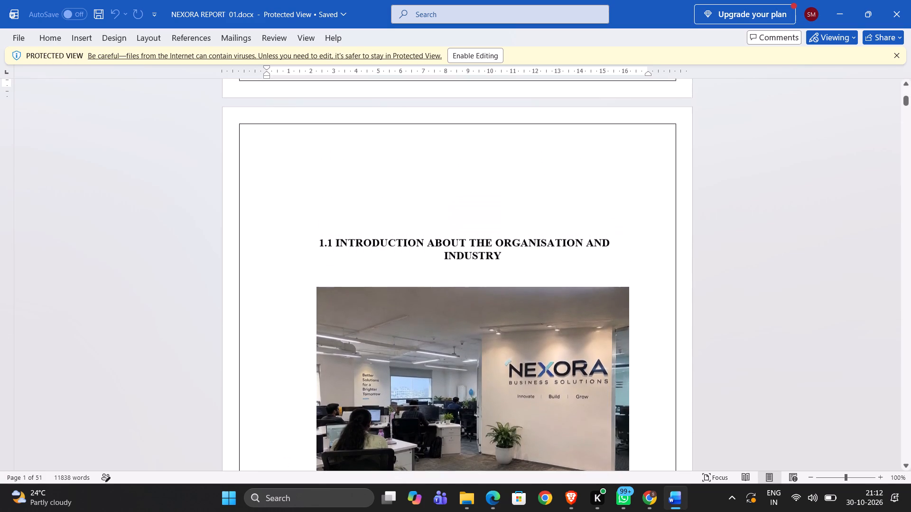
pyautogui.scroll(-2, 389, 251)
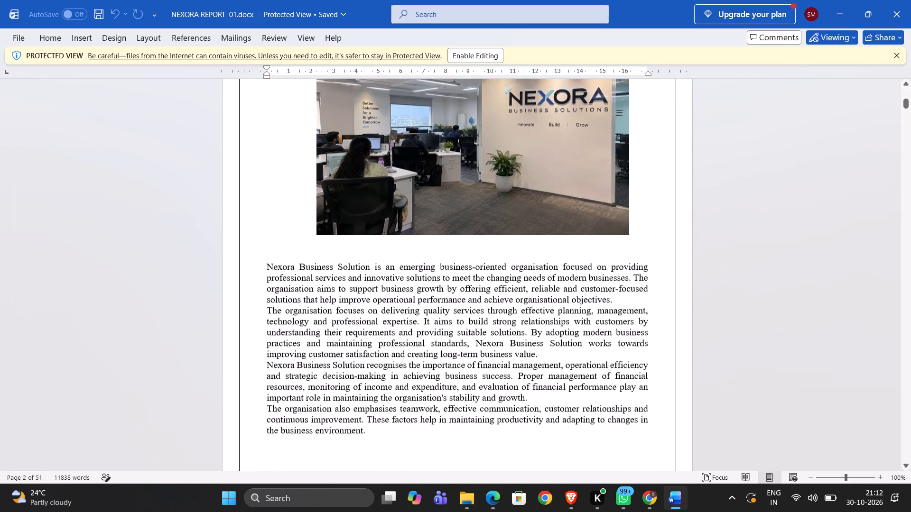
pyautogui.scroll(-1, 389, 251)
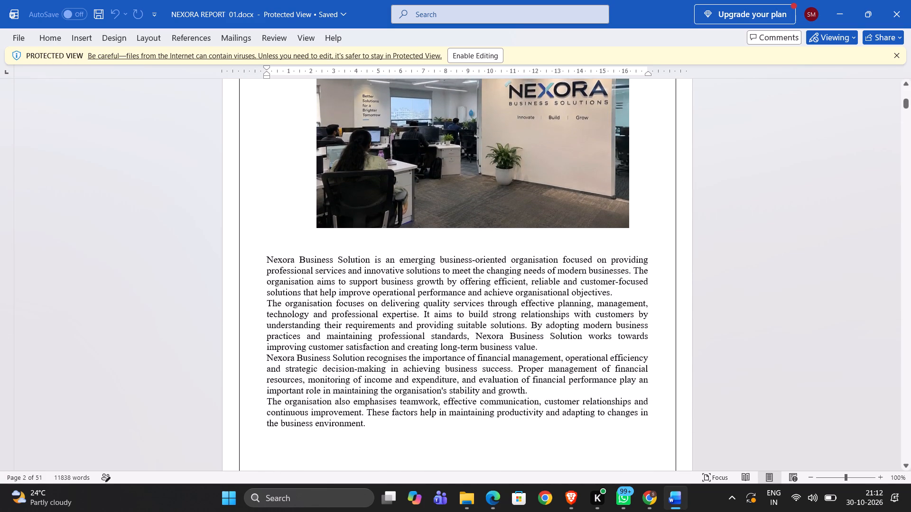
pyautogui.scroll(-3, 389, 251)
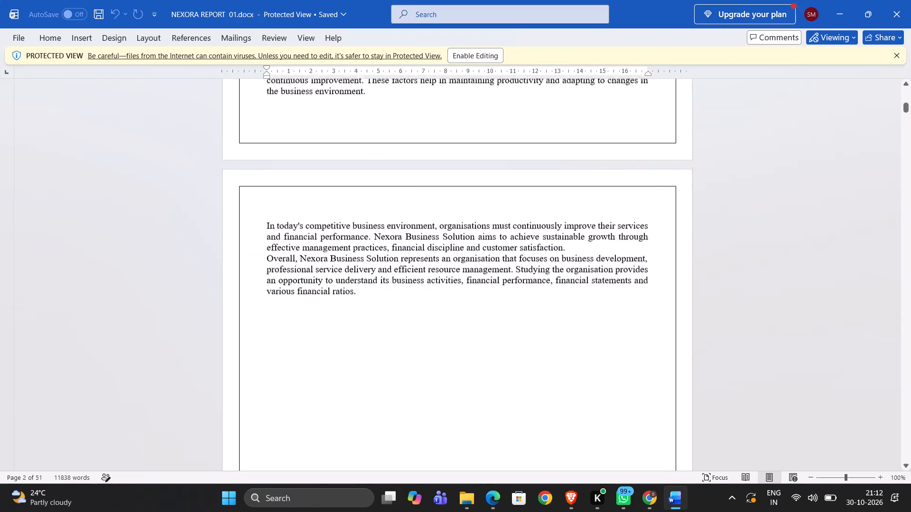
pyautogui.scroll(-6, 389, 251)
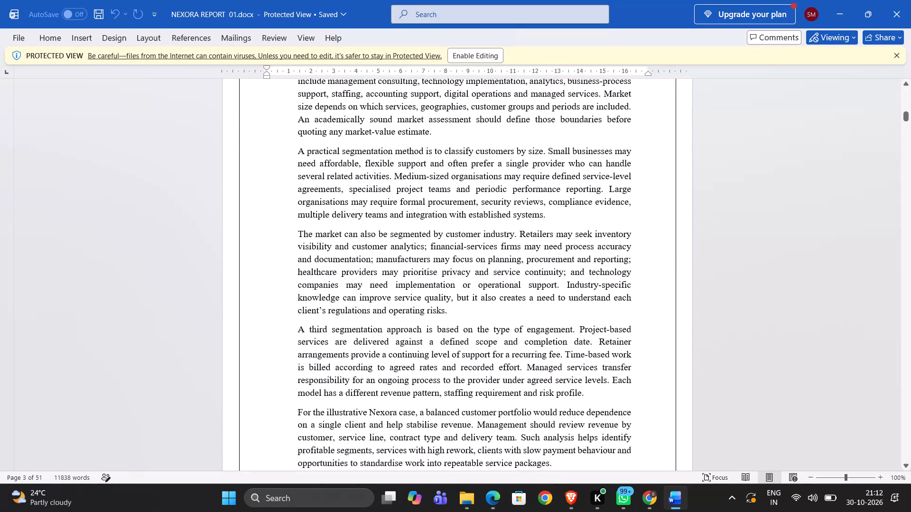
pyautogui.scroll(-1, 389, 251)
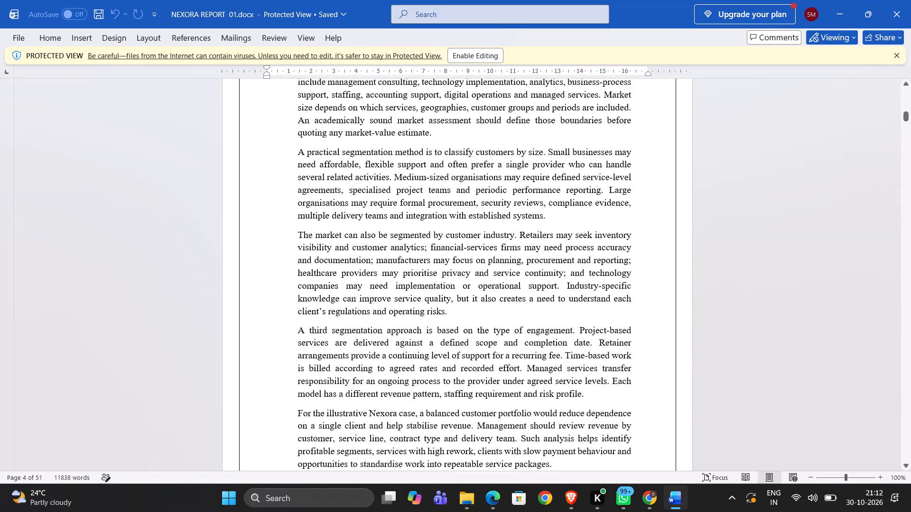
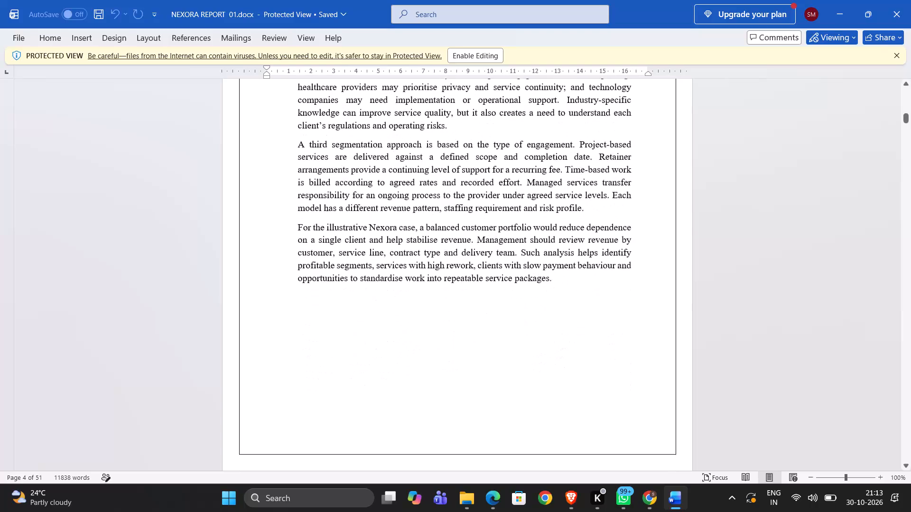
# Look through Chapter I from the segmentation table and section 1.3 Investment and Recent Developments to section 1.7 Stakeholder Analysis.
pyautogui.scroll(-3, 389, 251)
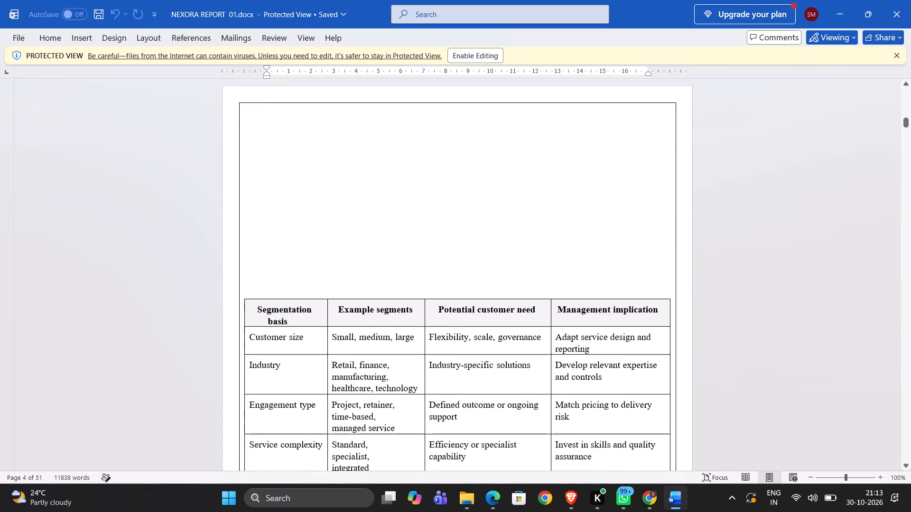
pyautogui.scroll(-5, 389, 251)
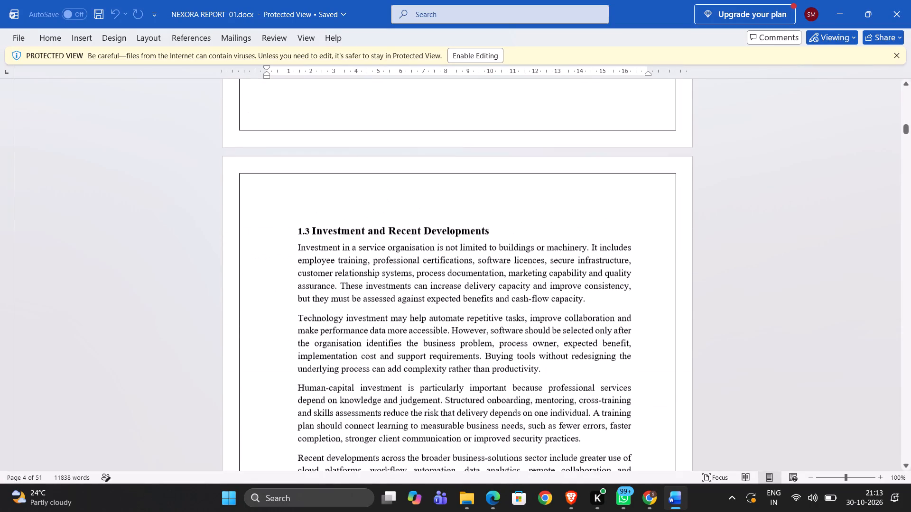
pyautogui.scroll(-2, 389, 251)
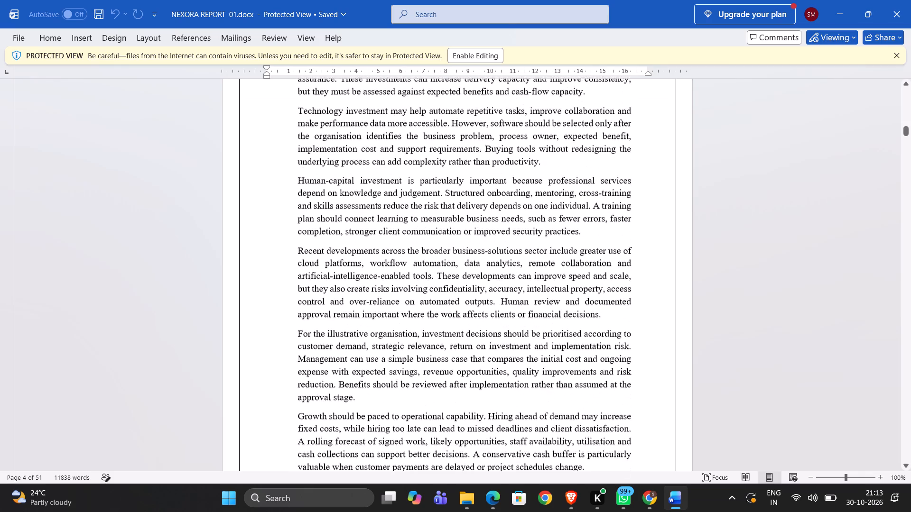
pyautogui.scroll(-3, 389, 251)
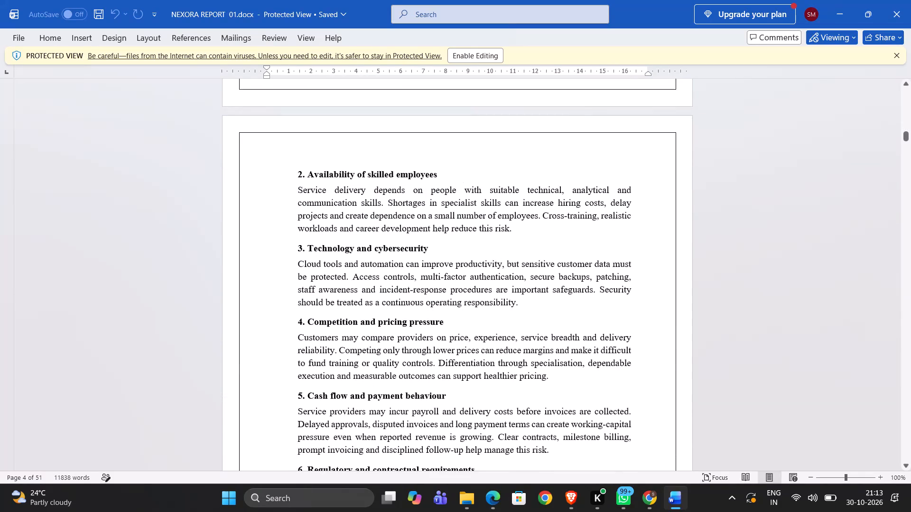
pyautogui.scroll(-5, 389, 251)
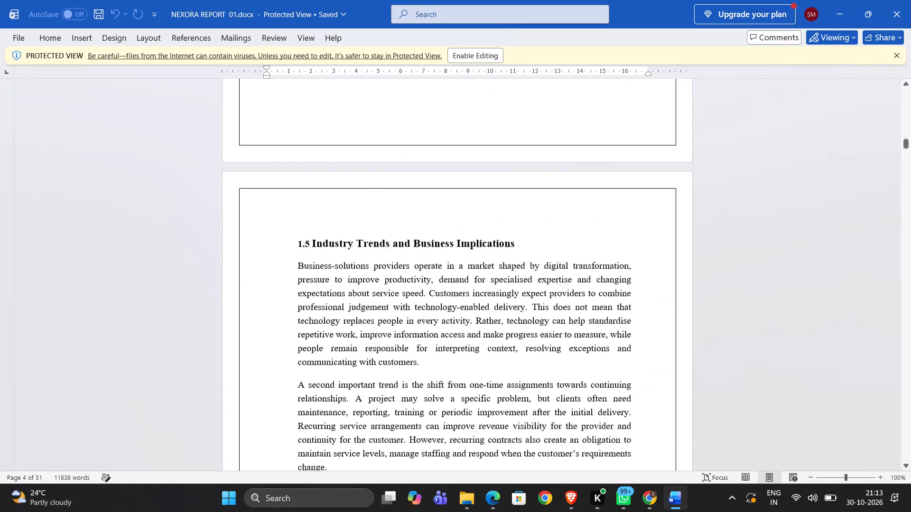
pyautogui.scroll(-6, 389, 251)
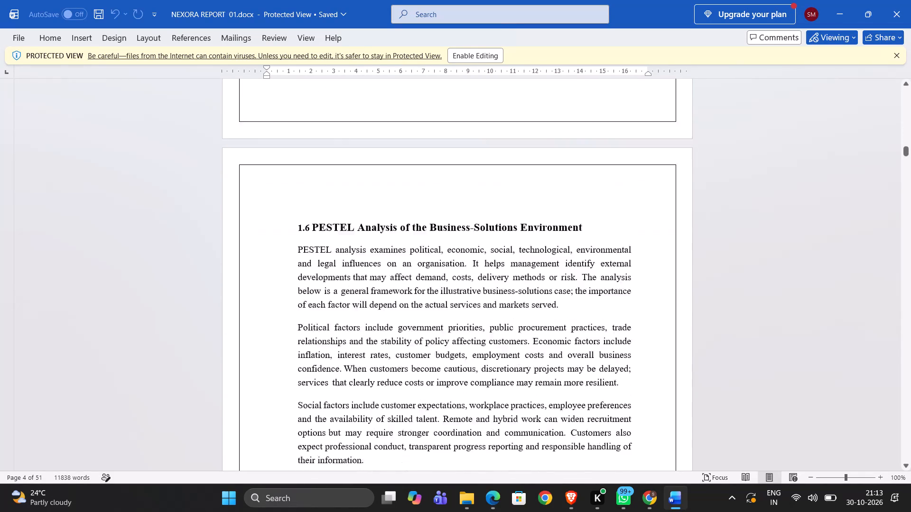
pyautogui.scroll(-5, 389, 251)
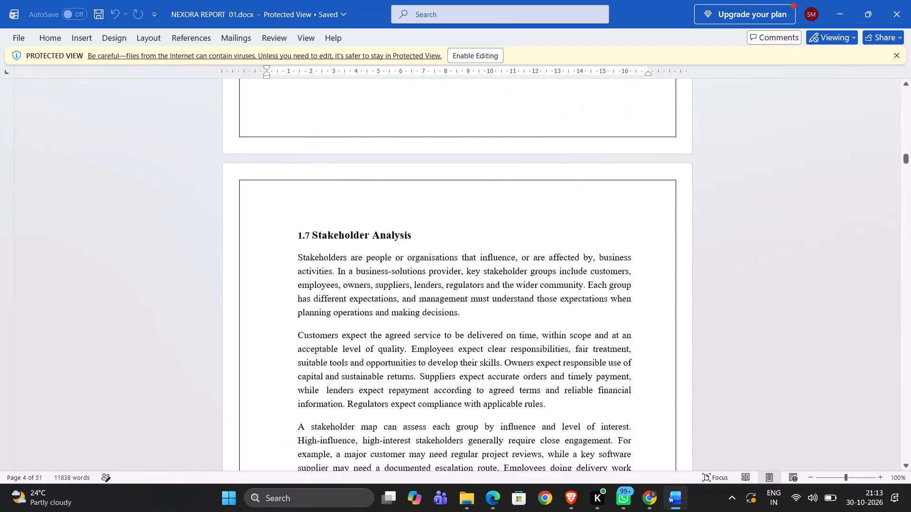
pyautogui.scroll(-2, 389, 251)
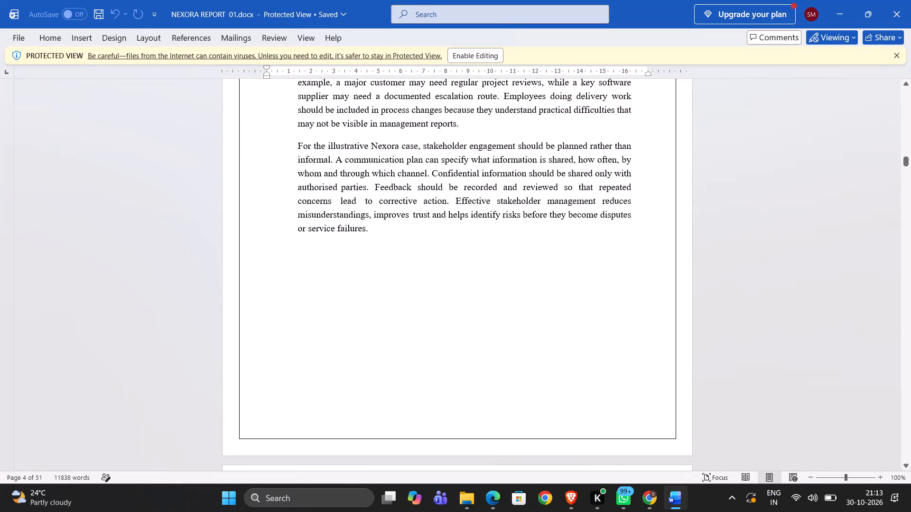
pyautogui.scroll(-1, 389, 251)
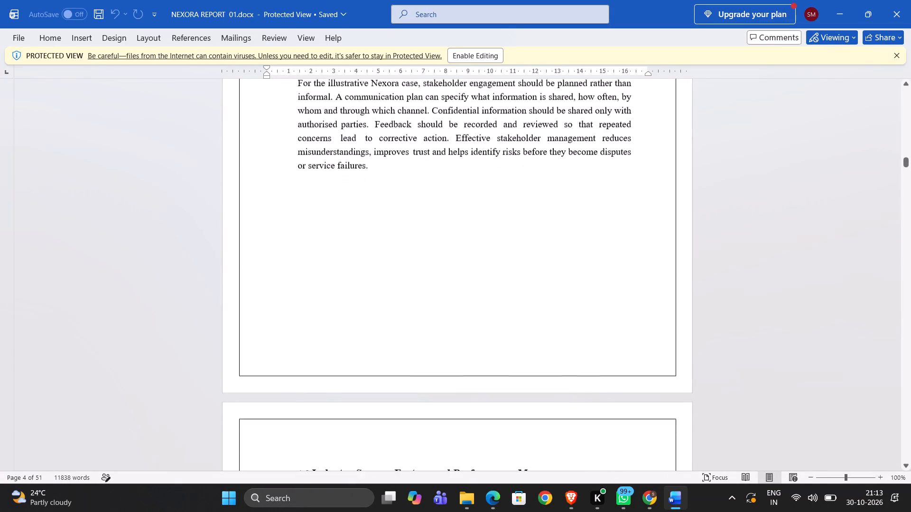
# Read section 1.8 Industry Success Factors and Performance Measures to its last paragraph.
pyautogui.scroll(-2, 389, 251)
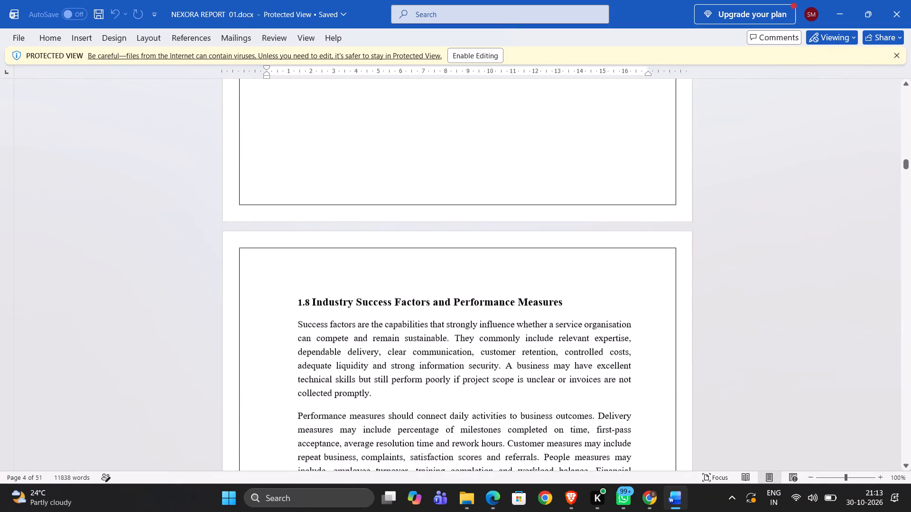
pyautogui.scroll(-2, 389, 251)
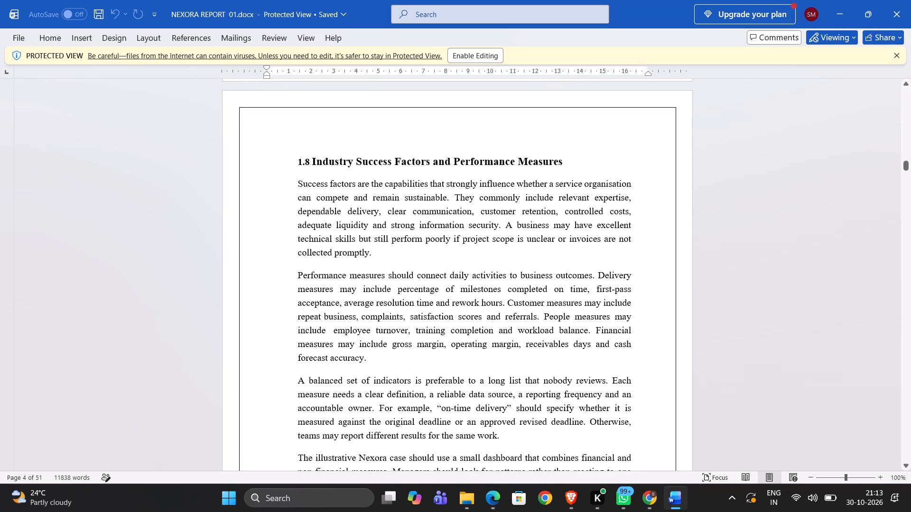
pyautogui.scroll(-2, 389, 251)
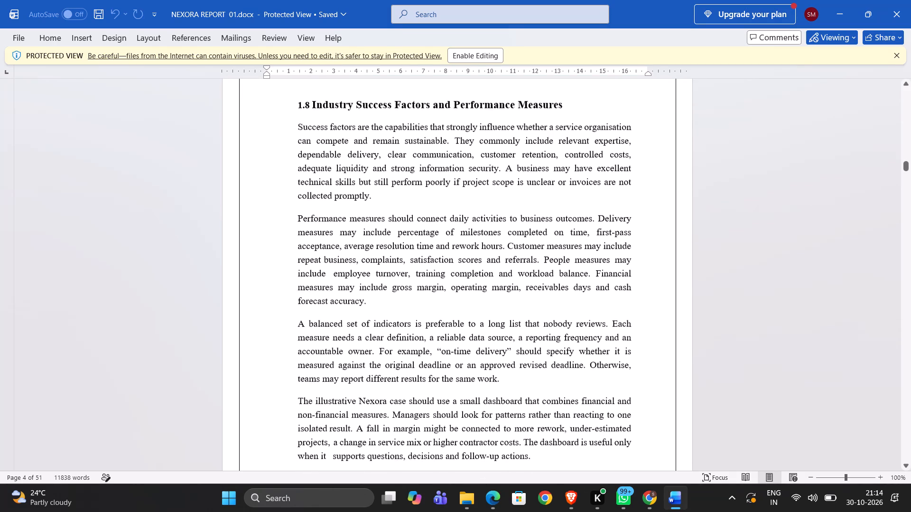
pyautogui.scroll(-1, 389, 251)
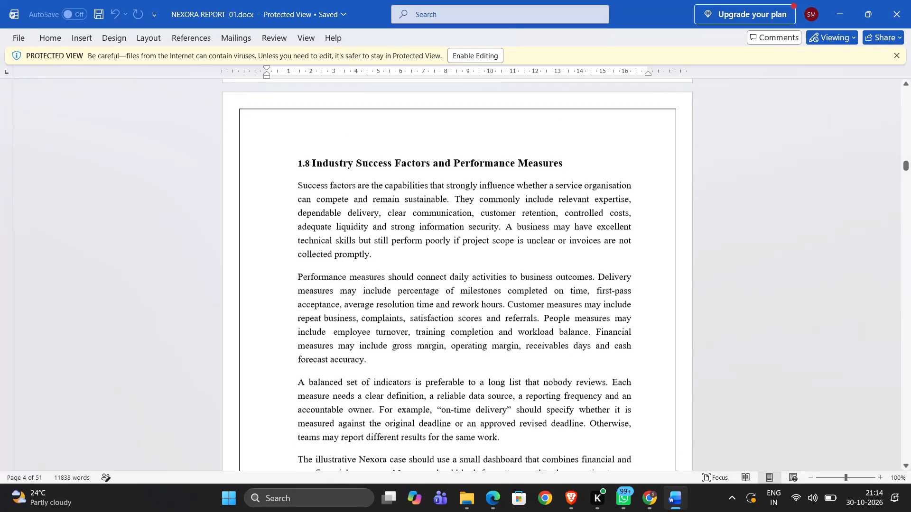
pyautogui.scroll(-2, 389, 251)
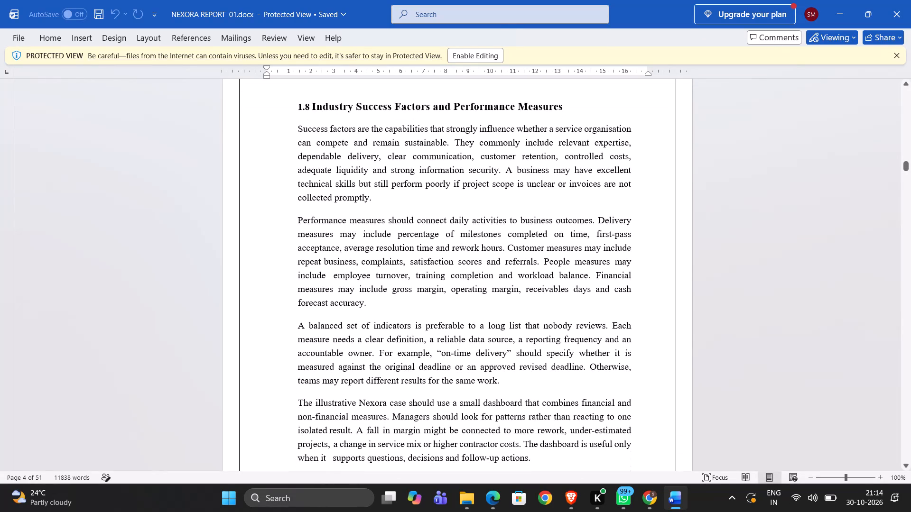
pyautogui.scroll(-3, 389, 251)
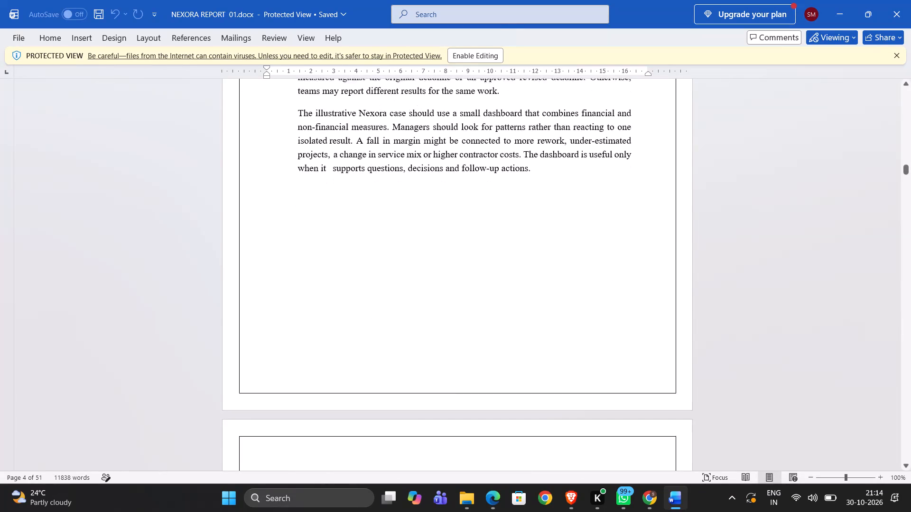
# Look through Chapter II from the 2.1 Background section to the objectives list in section 2.3.
pyautogui.scroll(-8, 389, 251)
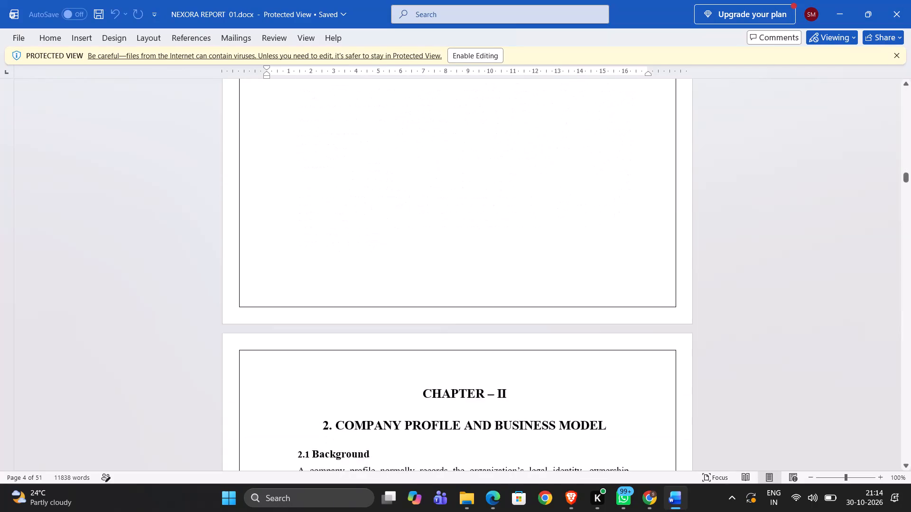
pyautogui.scroll(-5, 389, 251)
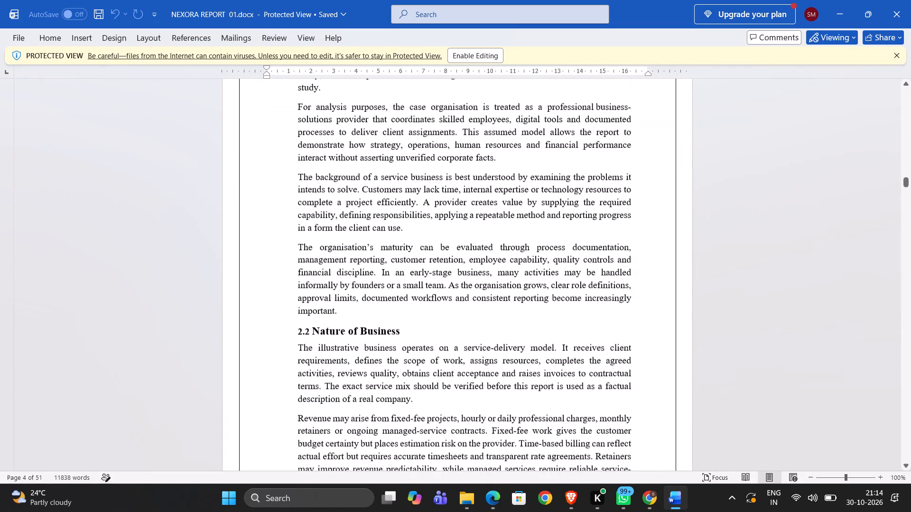
pyautogui.scroll(-4, 389, 251)
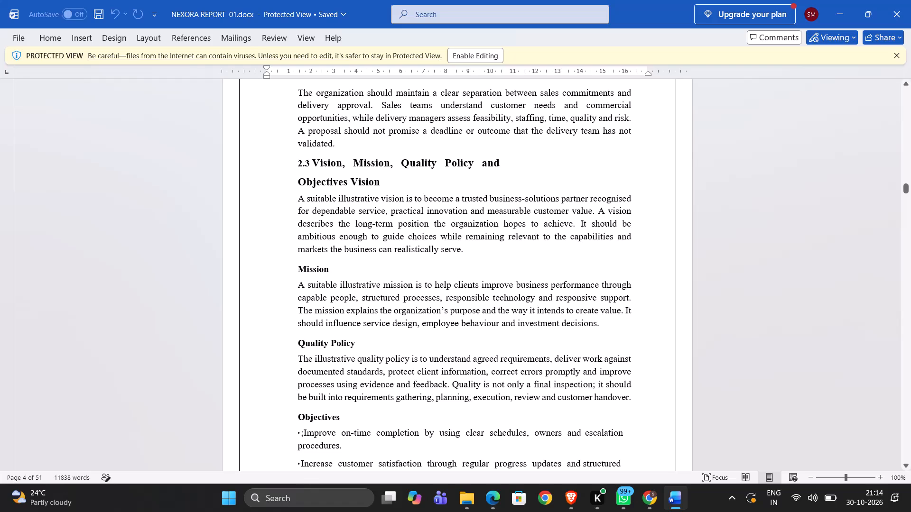
pyautogui.scroll(-2, 389, 251)
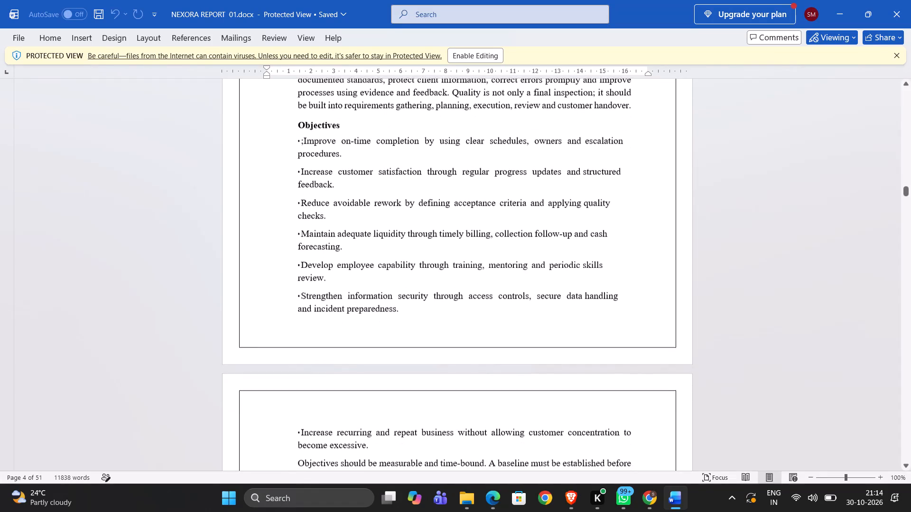
pyautogui.scroll(-1, 389, 251)
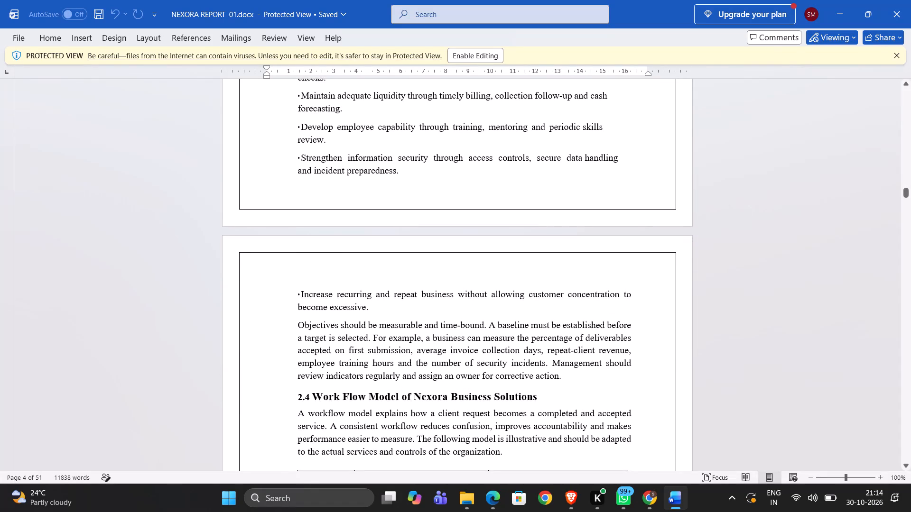
# Examine the workflow stage table in section 2.4 and the mostly empty page with the paragraph following it.
pyautogui.scroll(-2, 389, 251)
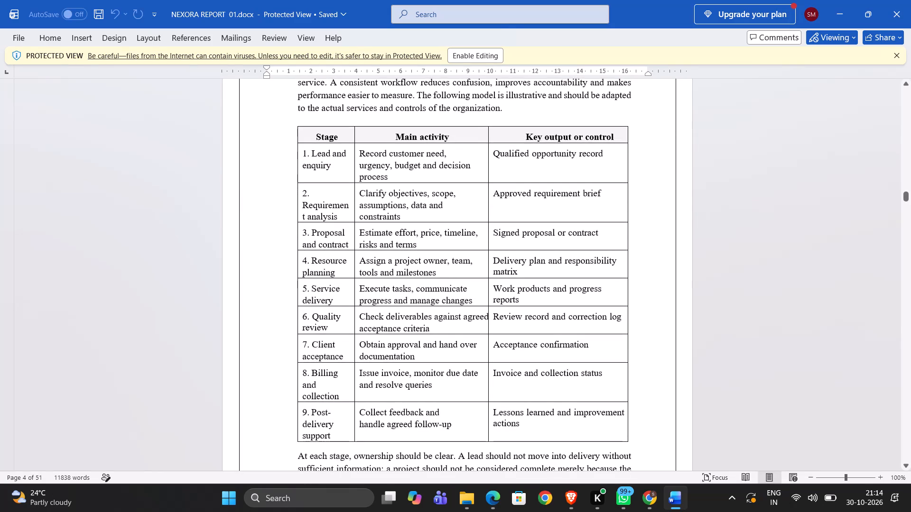
pyautogui.scroll(-1, 389, 251)
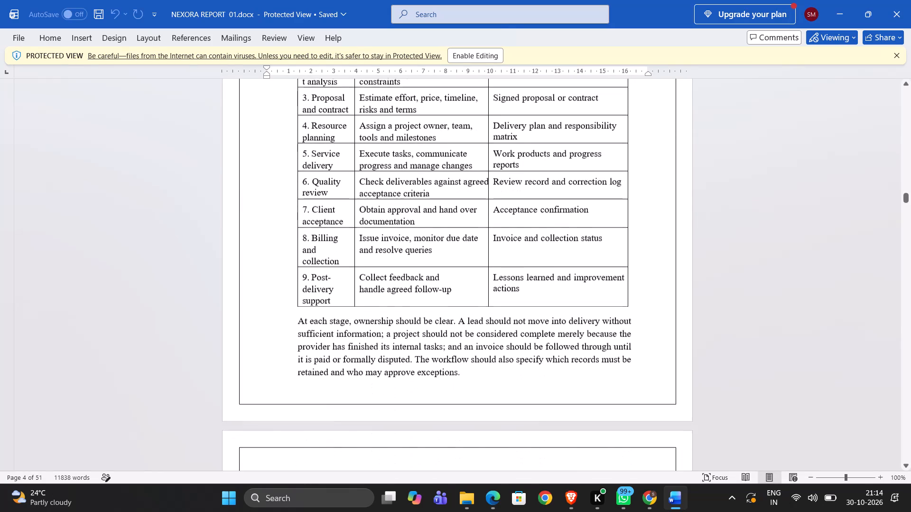
pyautogui.scroll(-3, 389, 251)
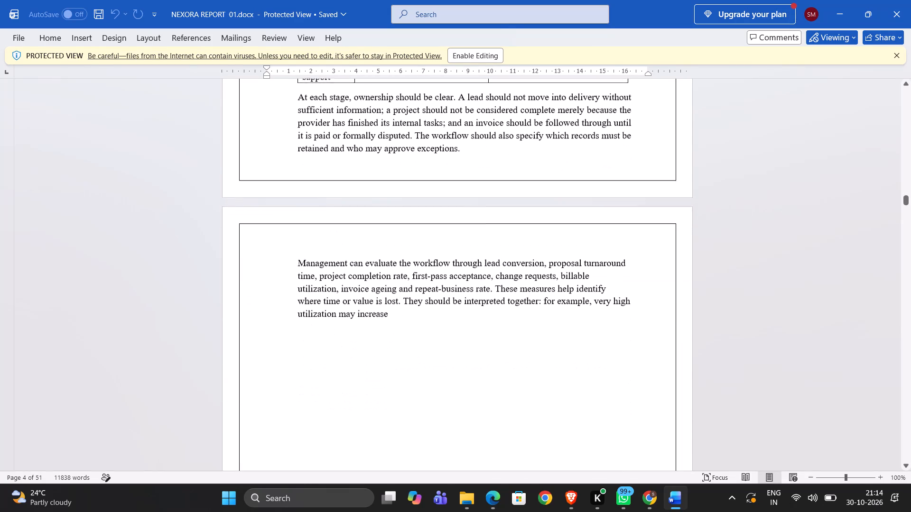
pyautogui.scroll(-2, 389, 251)
pyautogui.scroll(1, 389, 251)
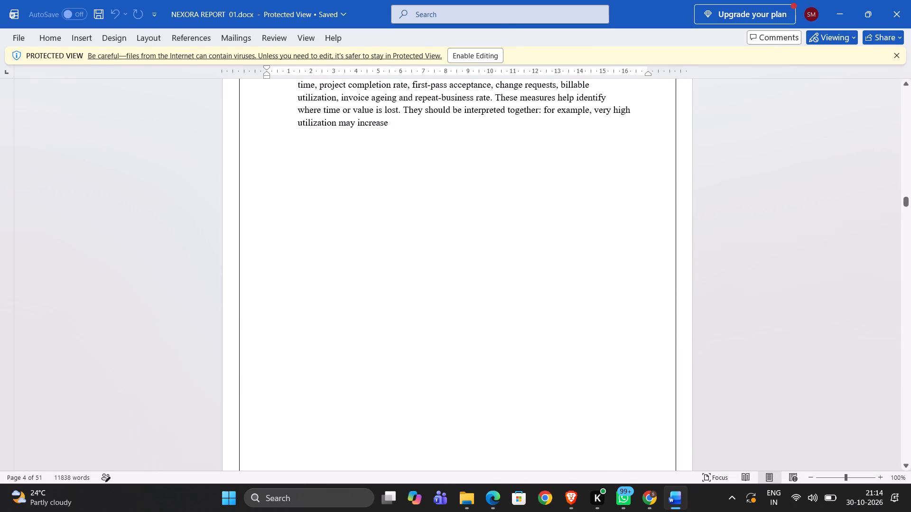
pyautogui.scroll(2, 389, 251)
pyautogui.scroll(-4, 389, 251)
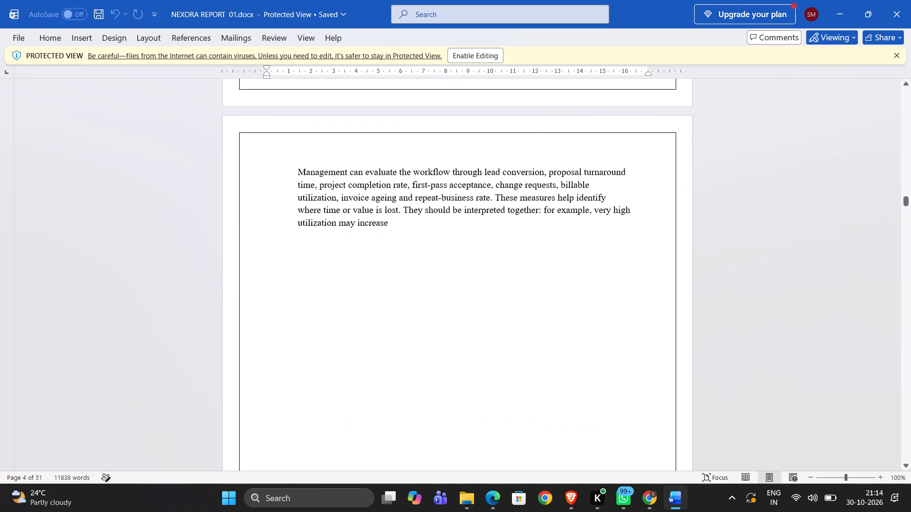
pyautogui.scroll(-1, 389, 251)
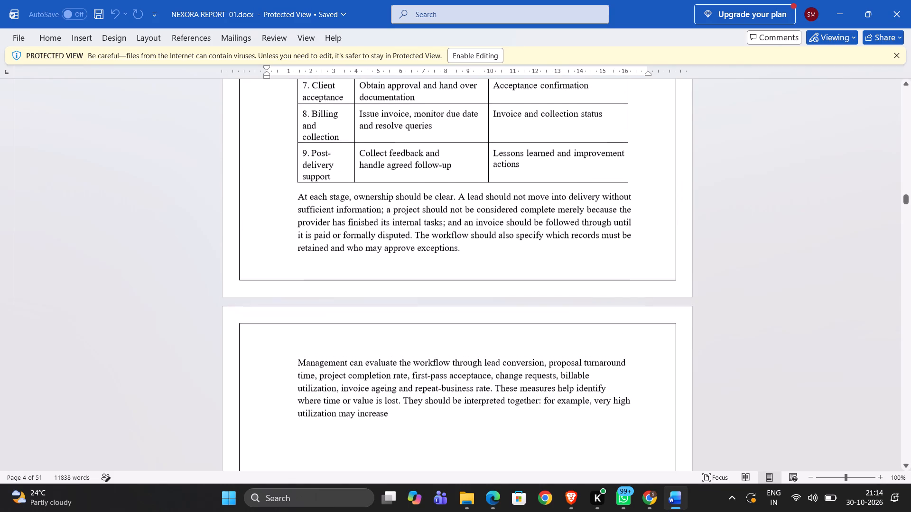
pyautogui.scroll(-1, 389, 251)
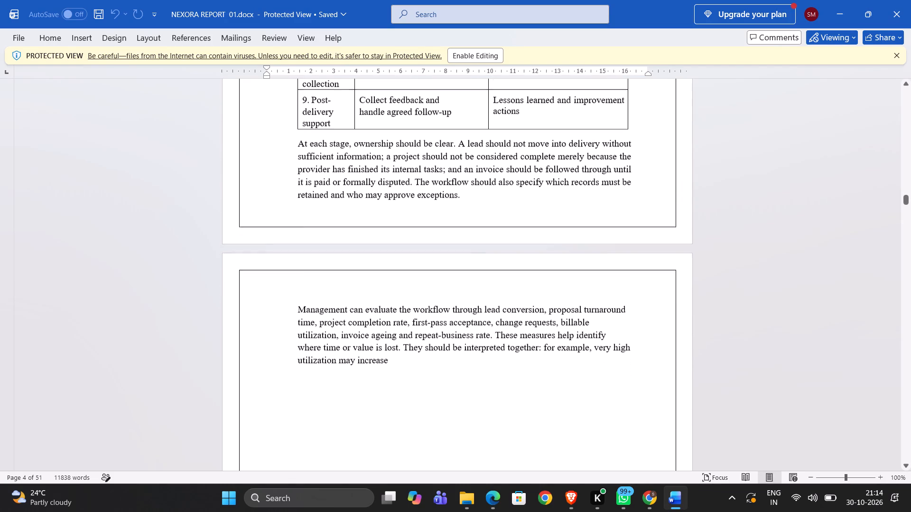
pyautogui.scroll(-1, 389, 251)
pyautogui.hscroll(1, 389, 251)
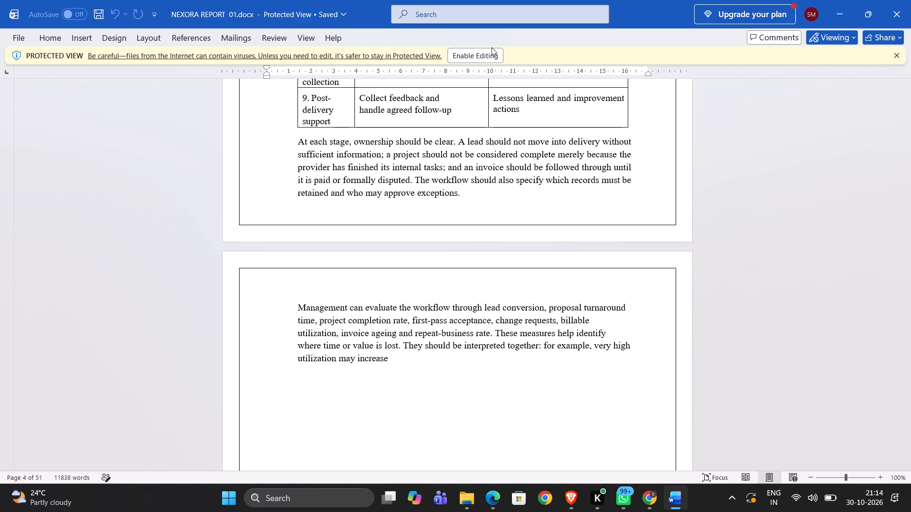
# Enable editing for the protected NEXORA REPORT 01 document.
pyautogui.click(489, 49)
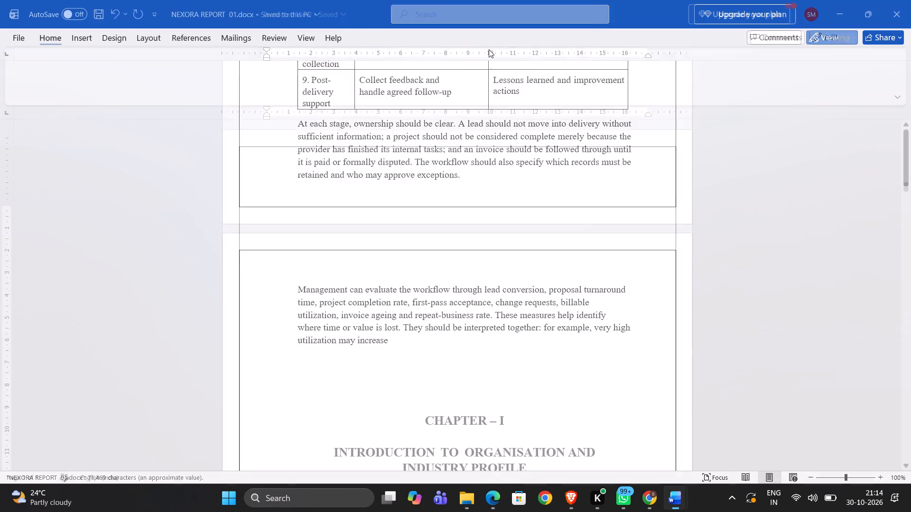
# Skim the report from the Chapter I opening page forward to section 4.2 Opportunities and Threats: Strategic Response.
pyautogui.scroll(-6, 440, 201)
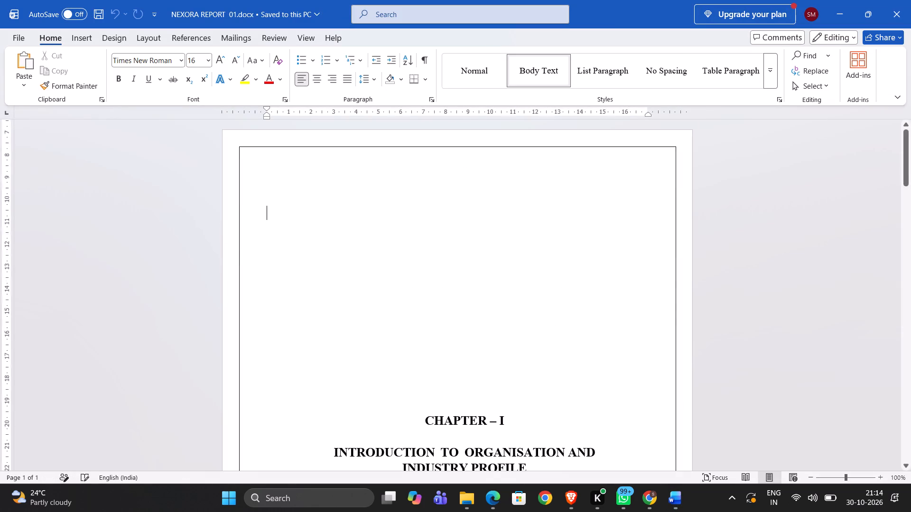
pyautogui.scroll(-20, 440, 201)
pyautogui.scroll(-20, 440, 201)
pyautogui.scroll(-20, 440, 201)
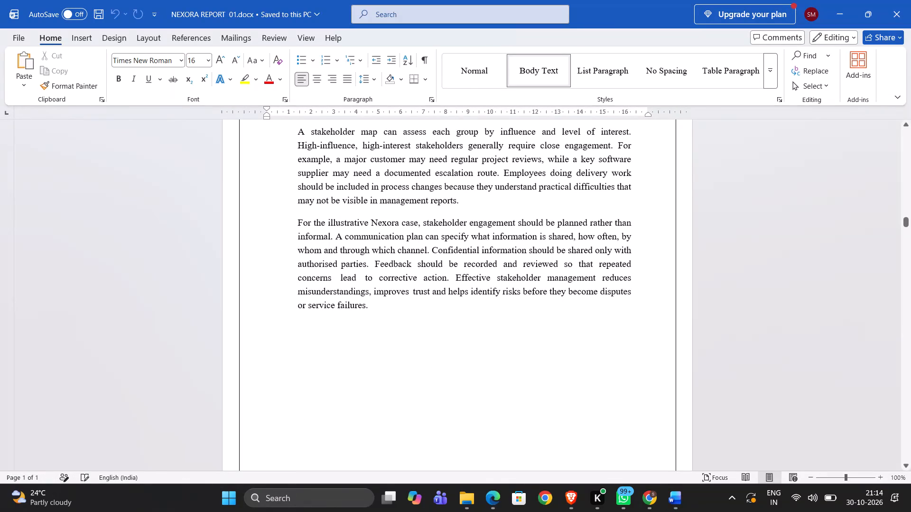
pyautogui.scroll(3, 440, 201)
pyautogui.scroll(-8, 440, 201)
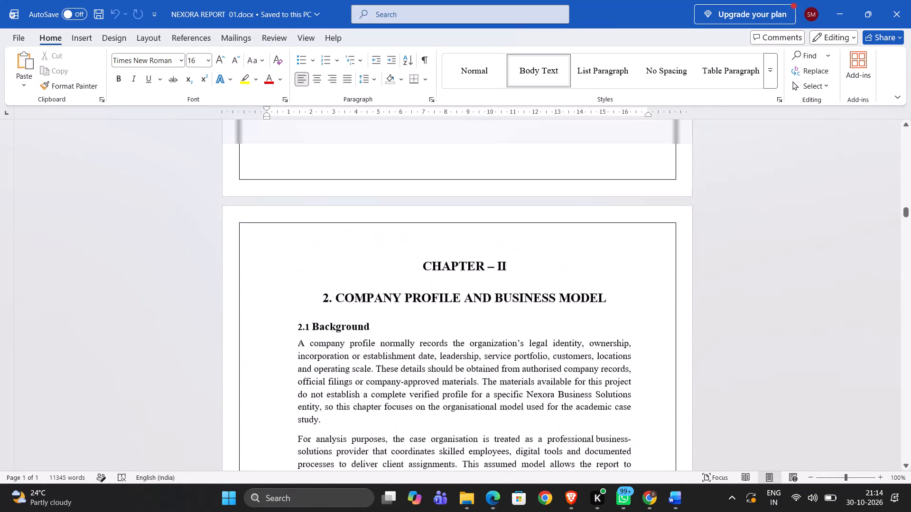
pyautogui.scroll(-13, 440, 201)
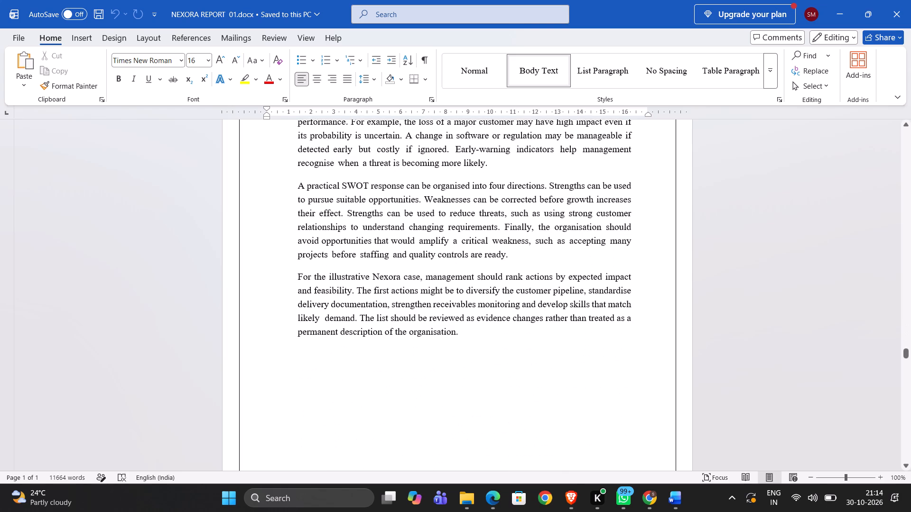
# Look back through Chapter IV SWOT Analysis, from section 4.2 past the strategic approach table and threats list to the chapter heading.
pyautogui.scroll(6, 440, 201)
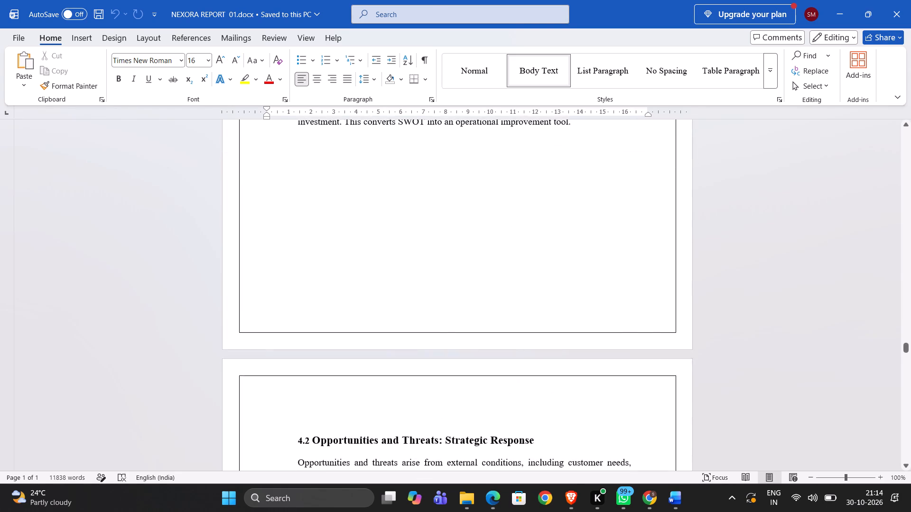
pyautogui.scroll(8, 440, 201)
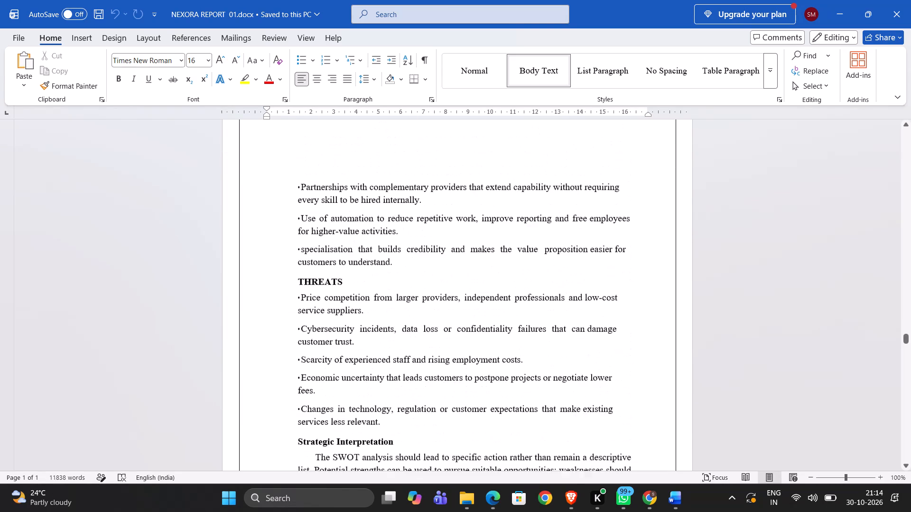
pyautogui.scroll(-4, 440, 201)
pyautogui.scroll(1, 440, 201)
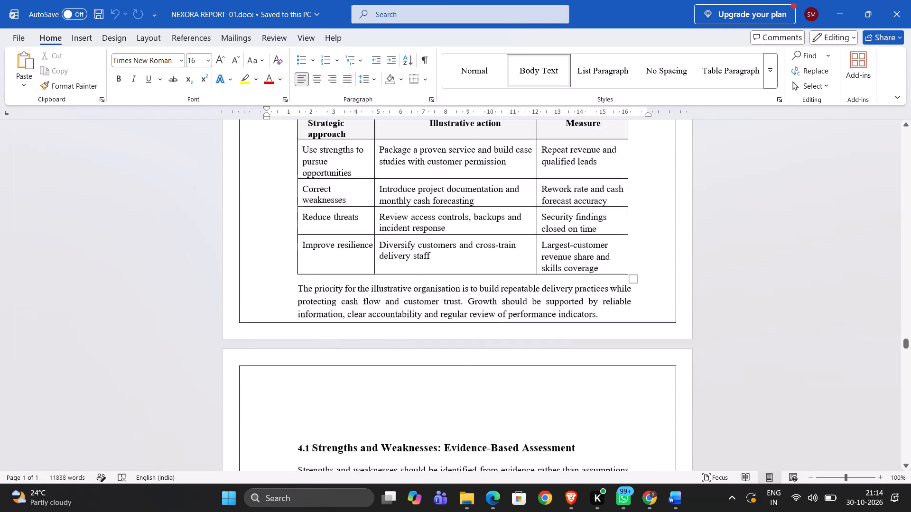
pyautogui.scroll(3, 440, 201)
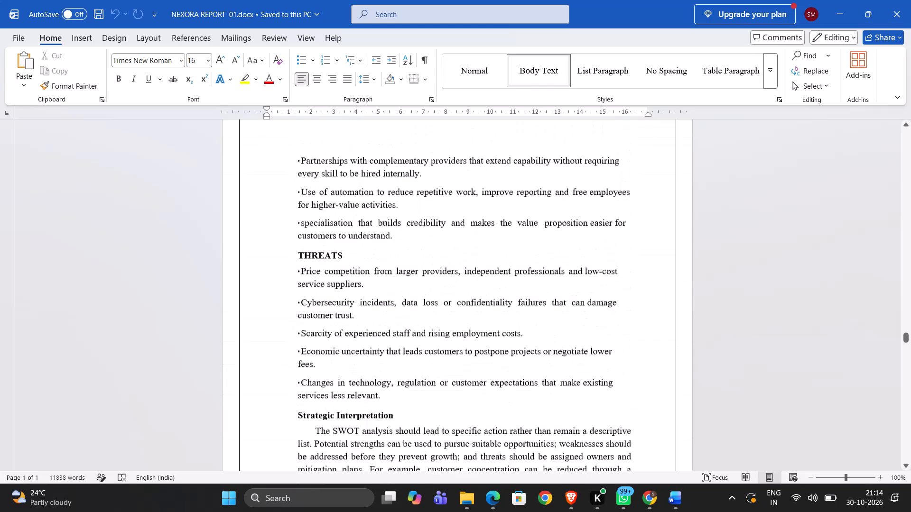
pyautogui.scroll(7, 440, 201)
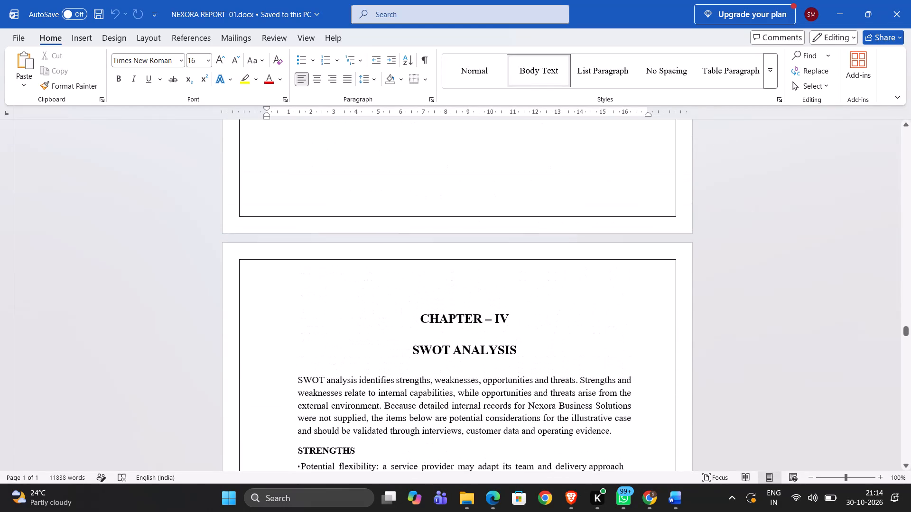
# Examine the Chapter III pages from section 3.4 Management by Objectives back to section 3.2 on the 7S Framework.
pyautogui.scroll(5, 440, 201)
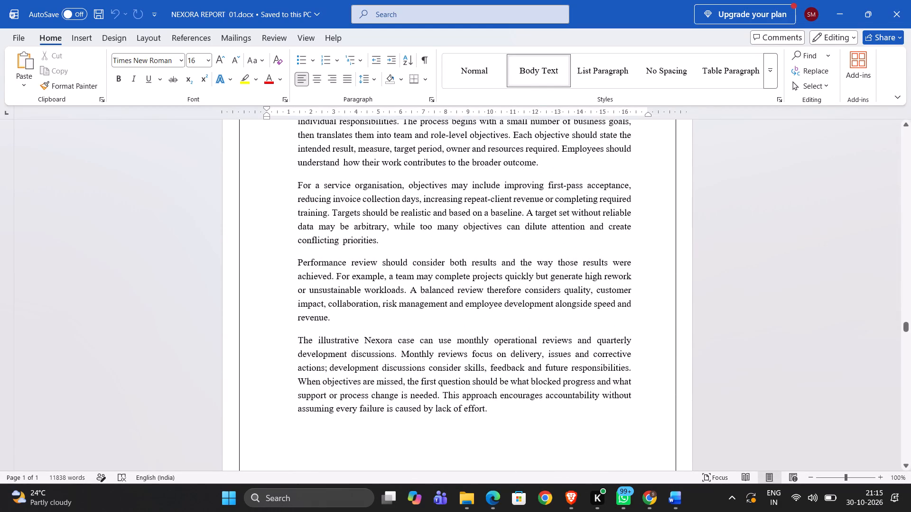
pyautogui.scroll(3, 440, 201)
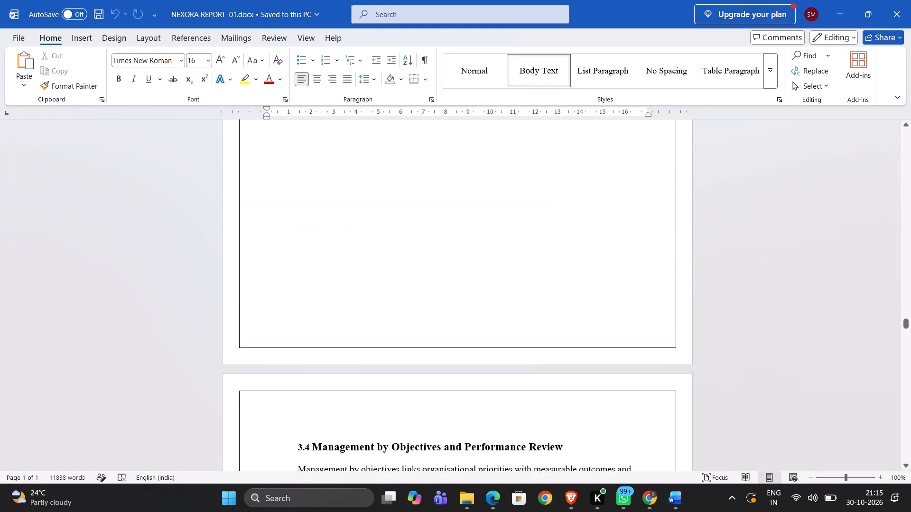
pyautogui.scroll(7, 440, 201)
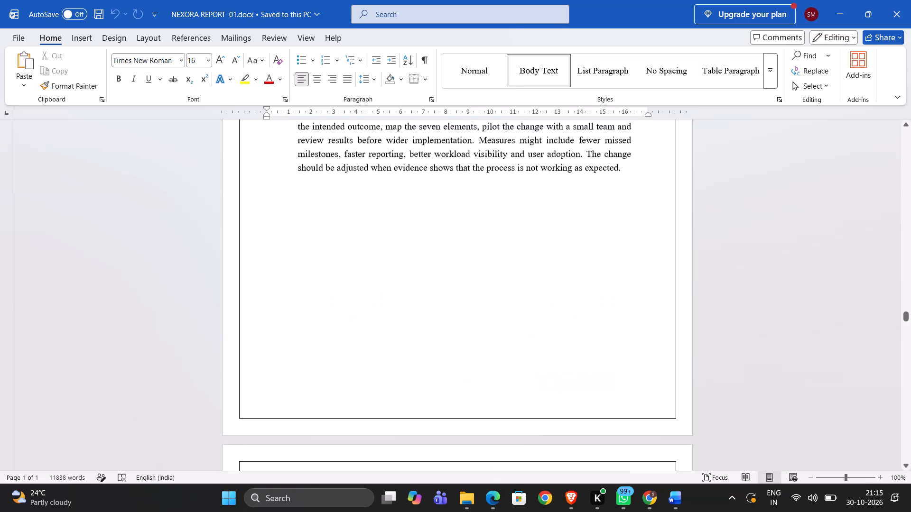
pyautogui.scroll(4, 440, 201)
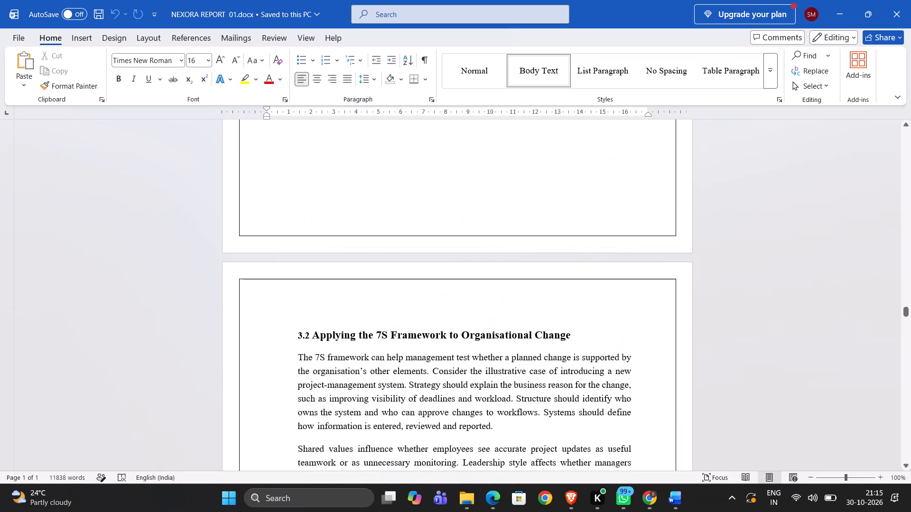
# Examine the section 3.1 Porter's Five Forces Model pages back to the Skills paragraph, including the empty space between them.
pyautogui.scroll(6, 440, 201)
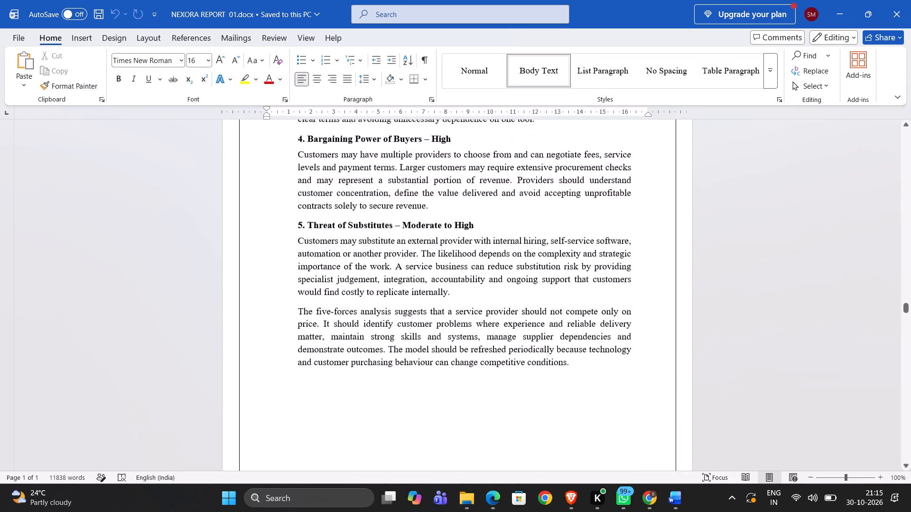
pyautogui.scroll(4, 440, 201)
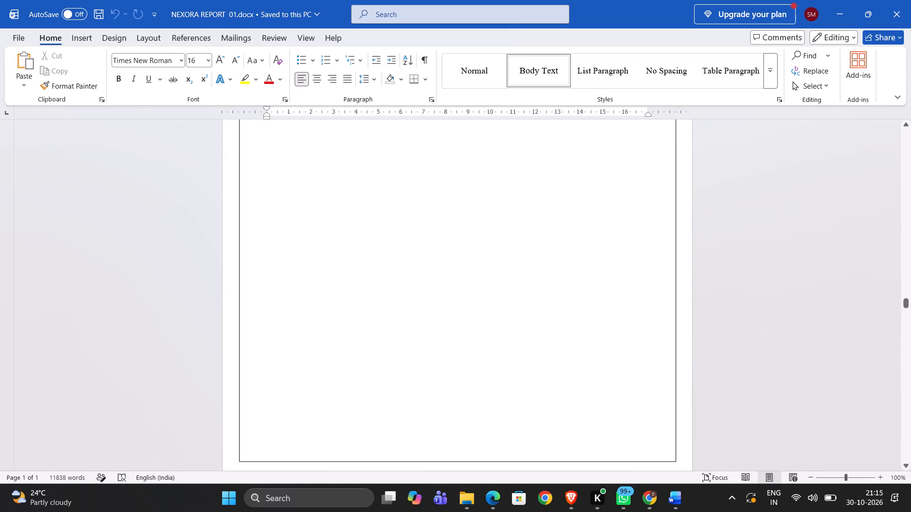
pyautogui.scroll(4, 440, 201)
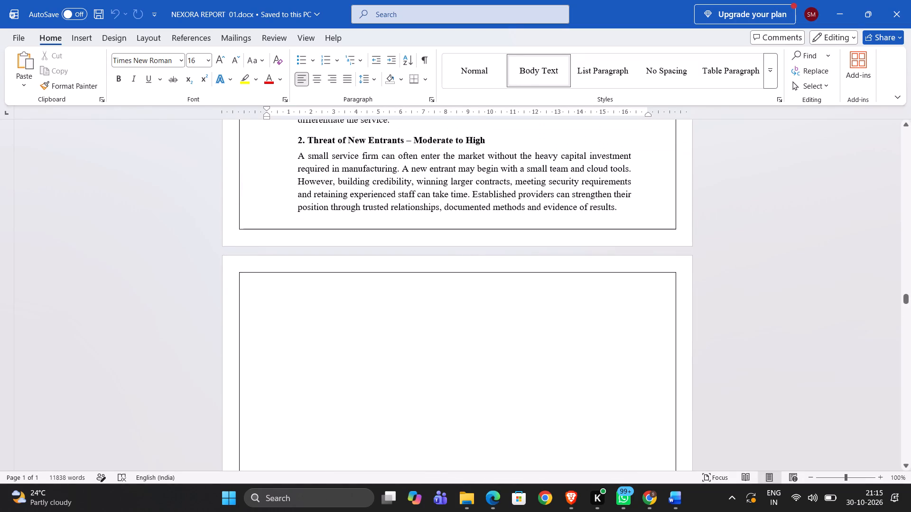
pyautogui.scroll(5, 440, 201)
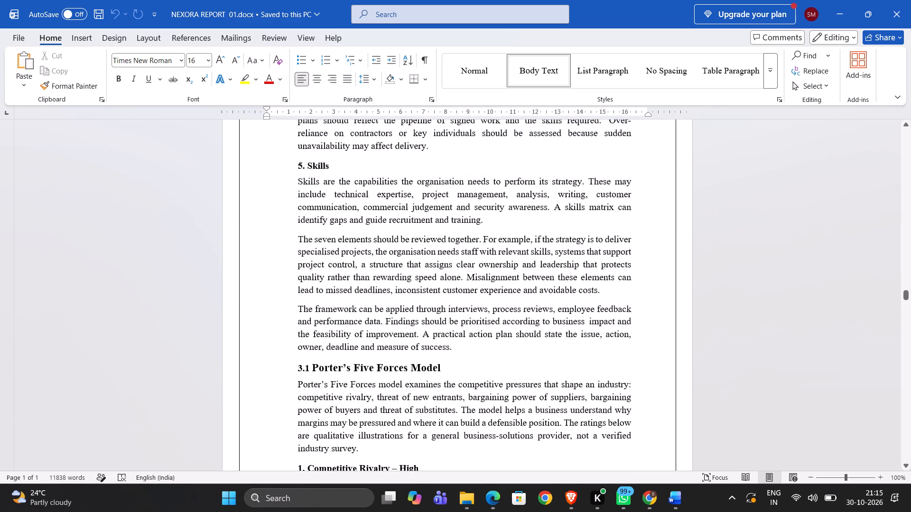
# Look back through Chapter II from section 2.9 Illustrative Organisational Structure to the paragraph following the section 2.4 workflow stage table.
pyautogui.scroll(19, 440, 201)
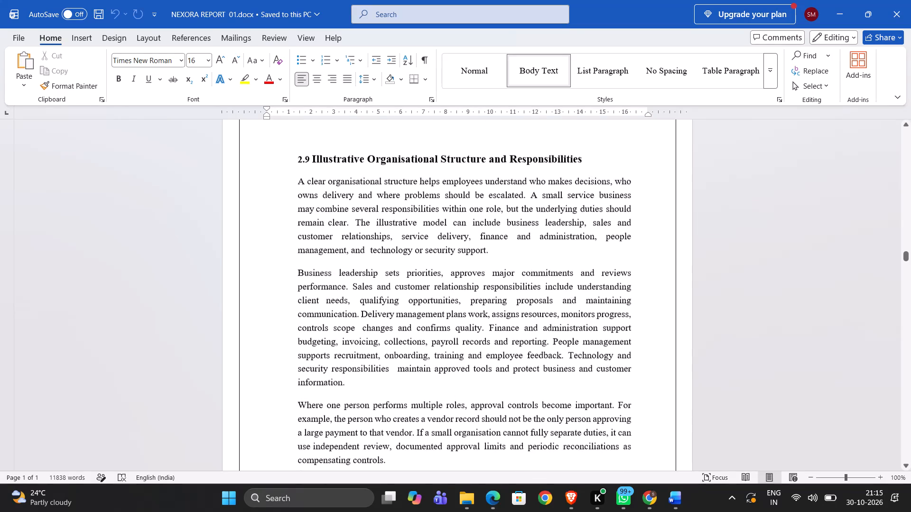
pyautogui.scroll(5, 440, 201)
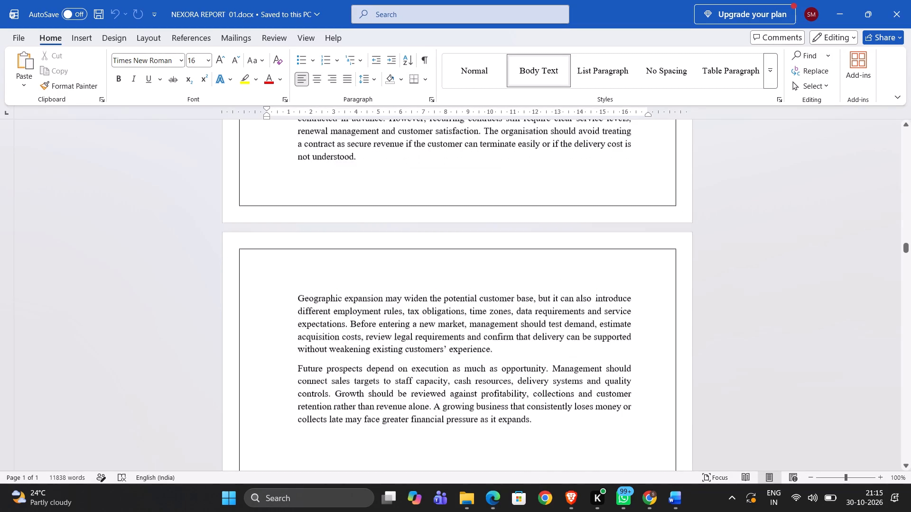
pyautogui.scroll(5, 440, 201)
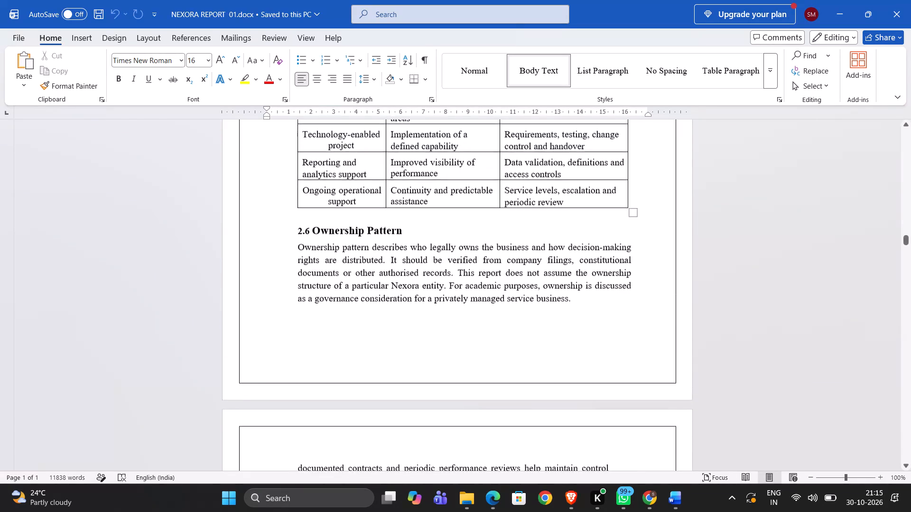
pyautogui.scroll(8, 440, 201)
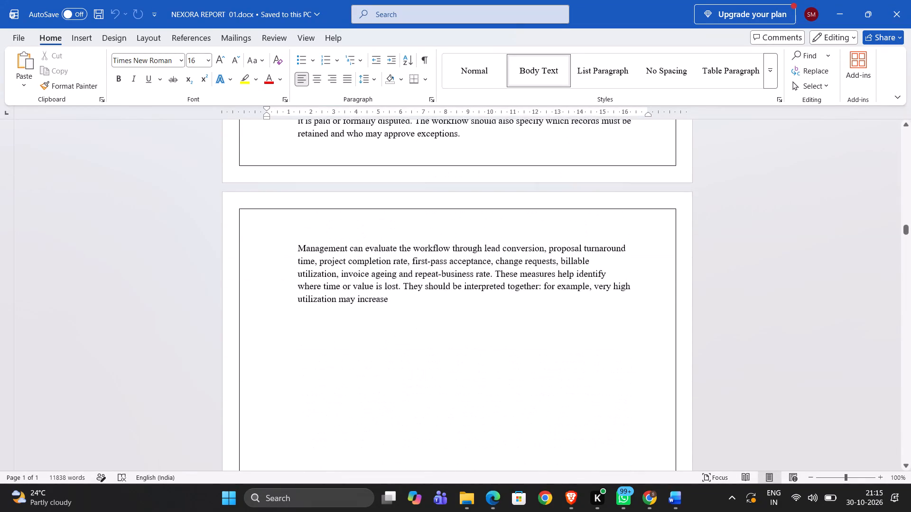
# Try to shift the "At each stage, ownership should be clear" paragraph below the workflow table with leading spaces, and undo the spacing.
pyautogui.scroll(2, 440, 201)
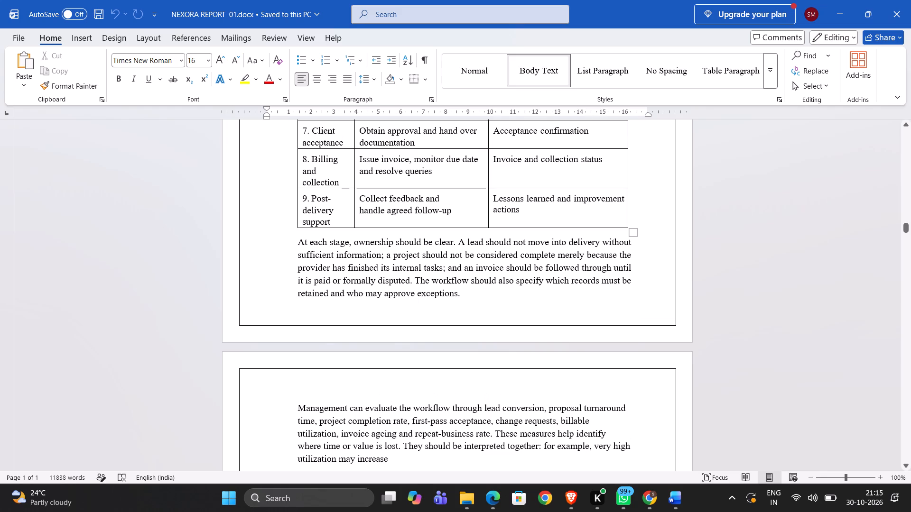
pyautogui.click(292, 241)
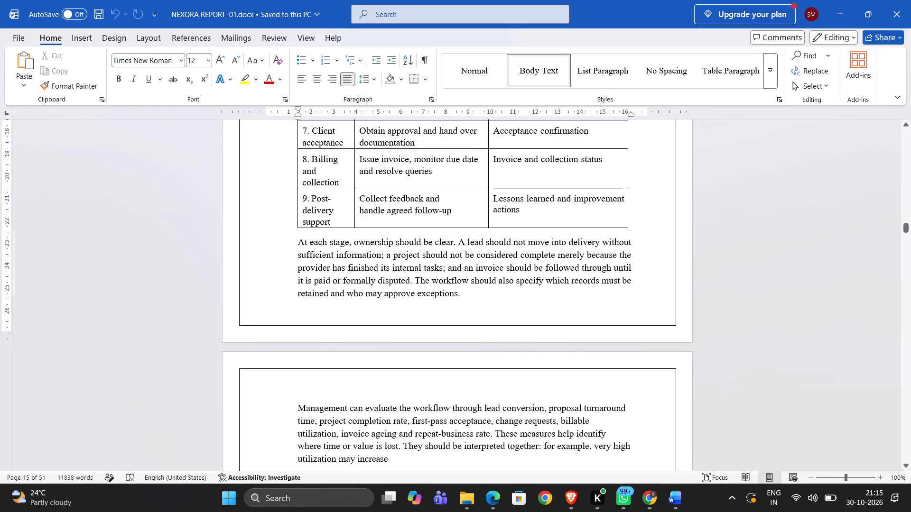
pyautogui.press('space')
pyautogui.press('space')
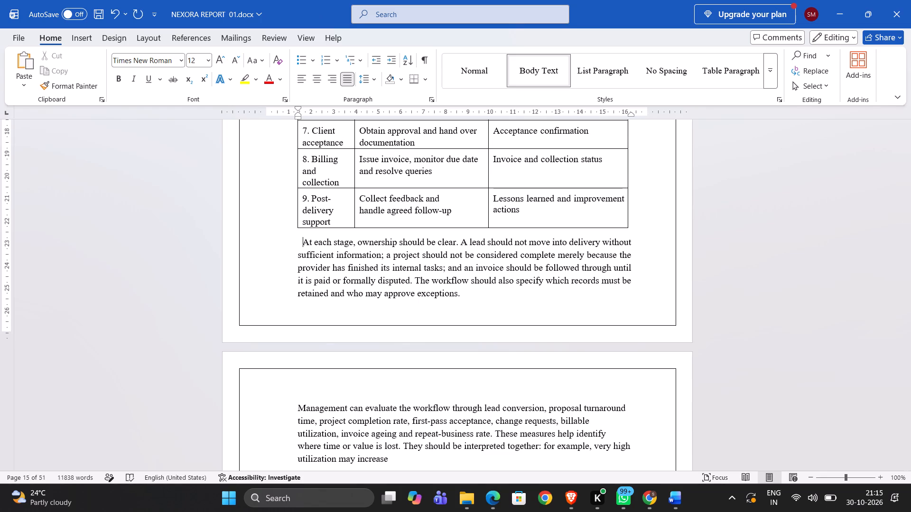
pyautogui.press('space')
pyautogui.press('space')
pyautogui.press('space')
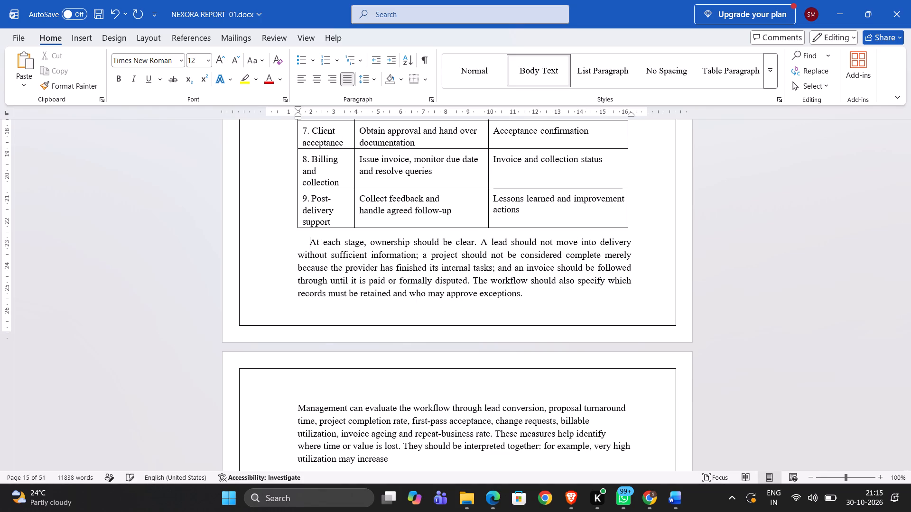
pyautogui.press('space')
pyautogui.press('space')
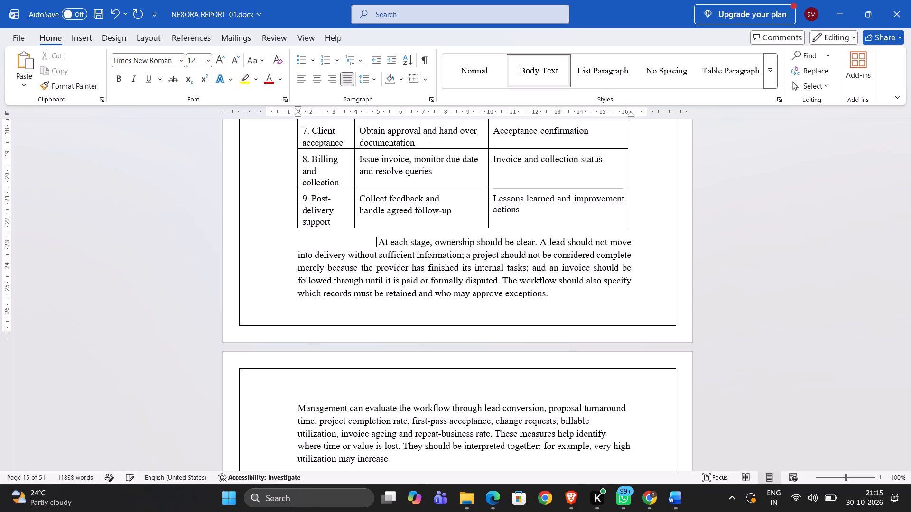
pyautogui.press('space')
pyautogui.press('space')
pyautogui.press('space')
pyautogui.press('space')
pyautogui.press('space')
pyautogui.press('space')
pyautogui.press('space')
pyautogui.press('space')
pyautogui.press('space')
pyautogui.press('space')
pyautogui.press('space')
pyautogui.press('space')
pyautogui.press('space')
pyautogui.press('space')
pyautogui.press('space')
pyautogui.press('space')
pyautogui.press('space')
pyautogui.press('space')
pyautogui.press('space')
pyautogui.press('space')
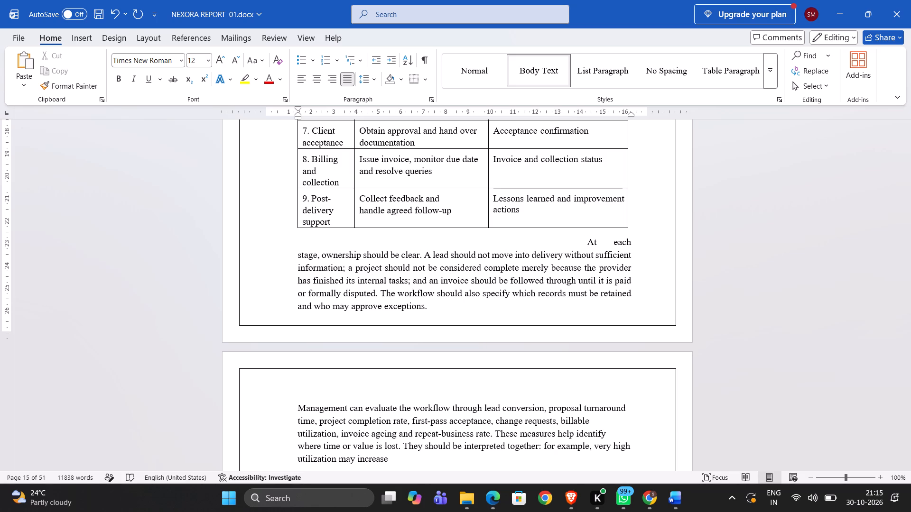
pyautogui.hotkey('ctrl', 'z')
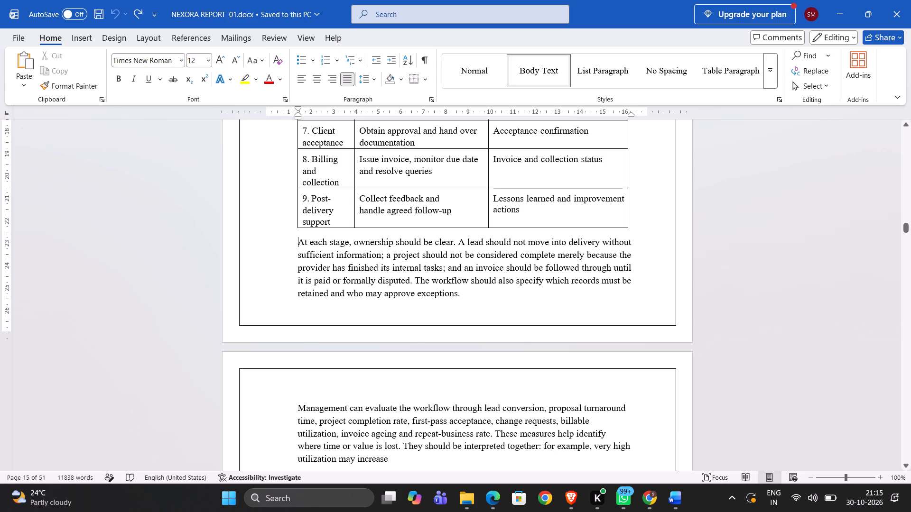
# Insert five blank lines before the "At each stage, ownership should be clear" paragraph to move it onto the page after the workflow table.
pyautogui.click(299, 240)
pyautogui.press('Return')
pyautogui.press('Return')
pyautogui.press('Return')
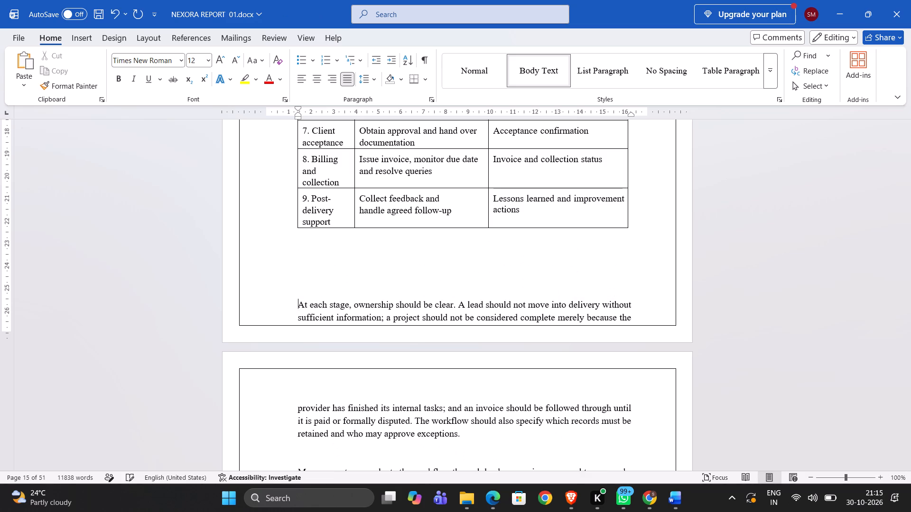
pyautogui.press('Return')
pyautogui.press('Return')
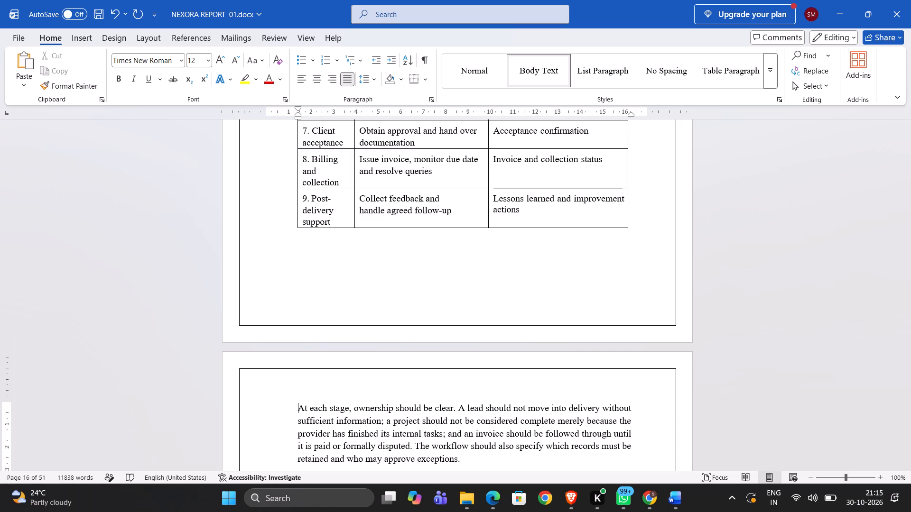
# Check the page layout of section 2.4, from its heading and workflow table to the page holding the moved paragraph.
pyautogui.scroll(-5, 299, 240)
pyautogui.scroll(2, 299, 240)
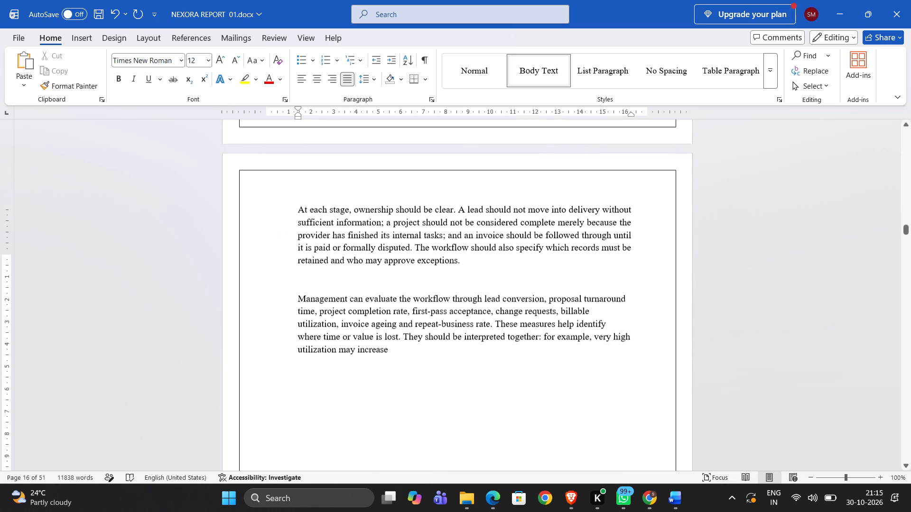
pyautogui.scroll(1, 299, 240)
pyautogui.scroll(-2, 299, 240)
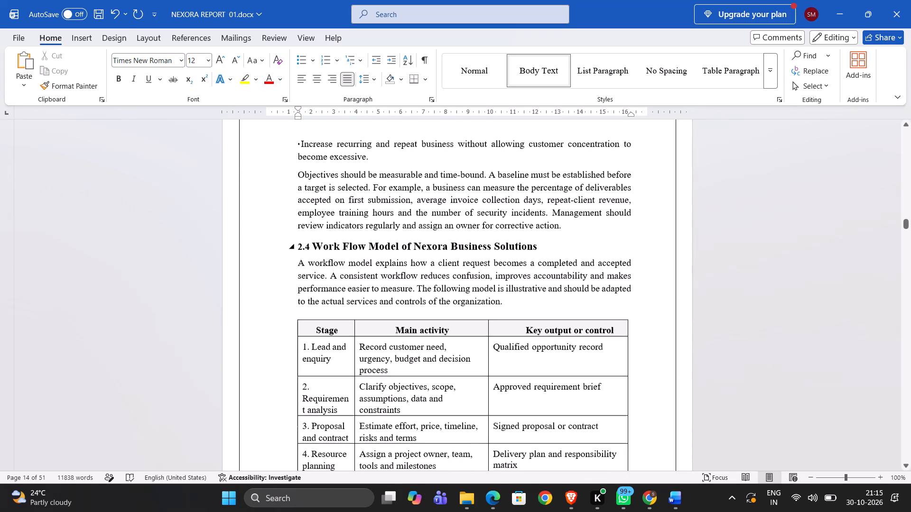
pyautogui.scroll(-4, 299, 240)
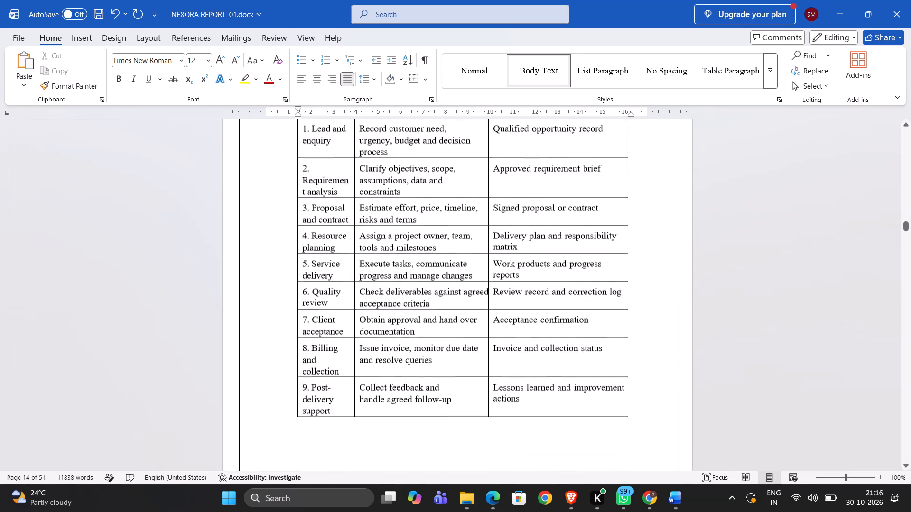
pyautogui.scroll(-7, 299, 240)
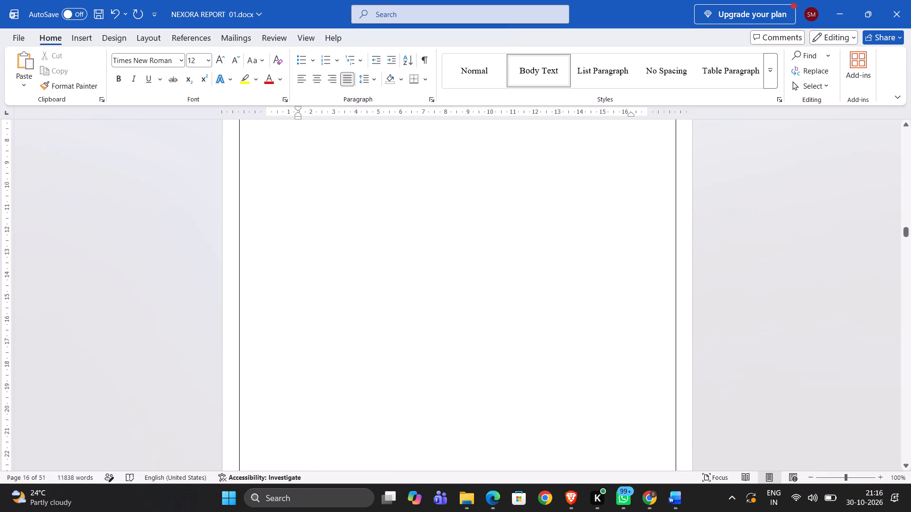
# Check the page layout of sections 2.7 Achievements and Awards and 2.8 Future Growth and Prospects, including the mostly empty page that follows.
pyautogui.scroll(-10, 299, 240)
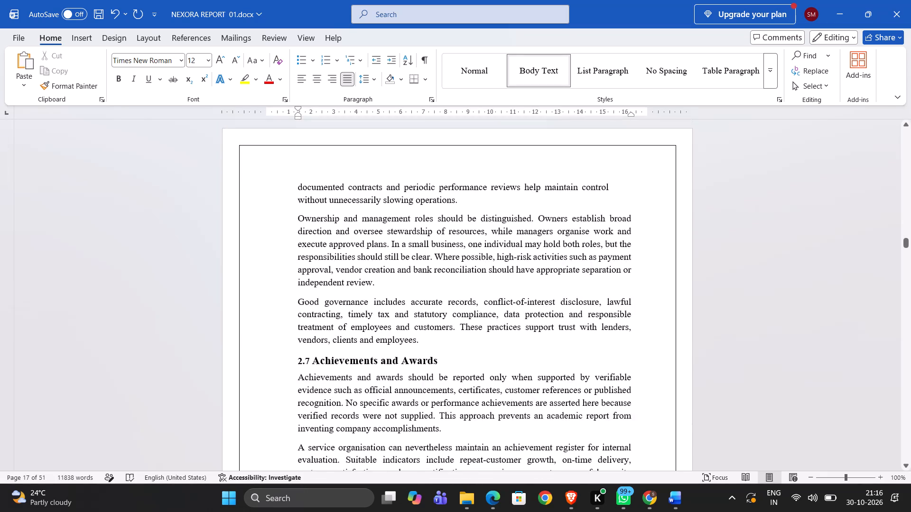
pyautogui.scroll(-5, 299, 240)
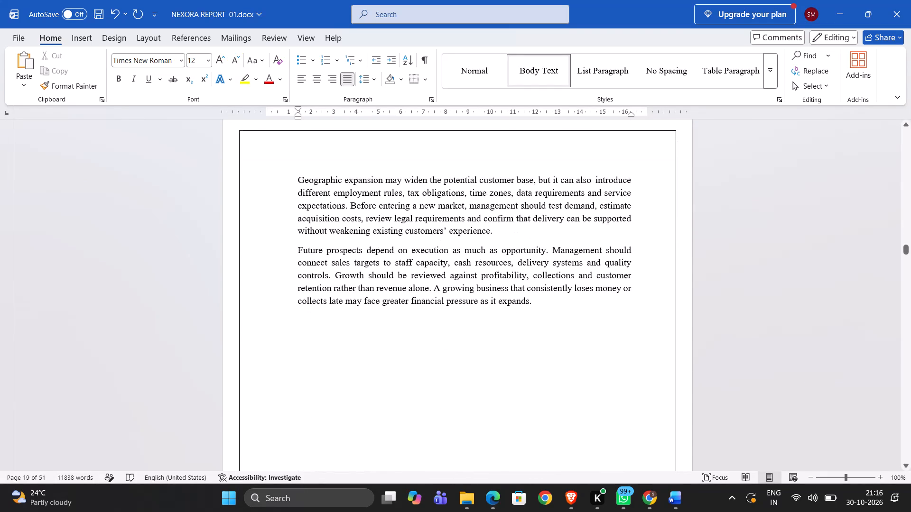
pyautogui.scroll(4, 299, 240)
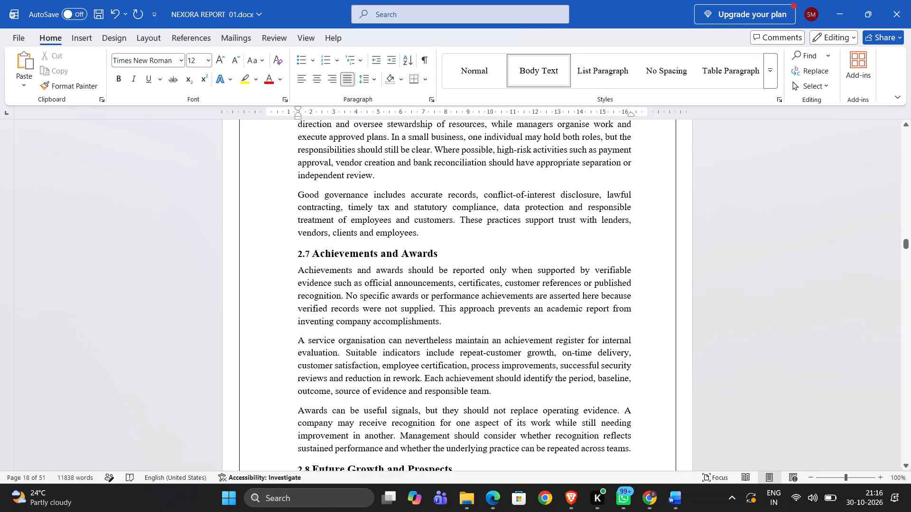
pyautogui.scroll(-5, 323, 315)
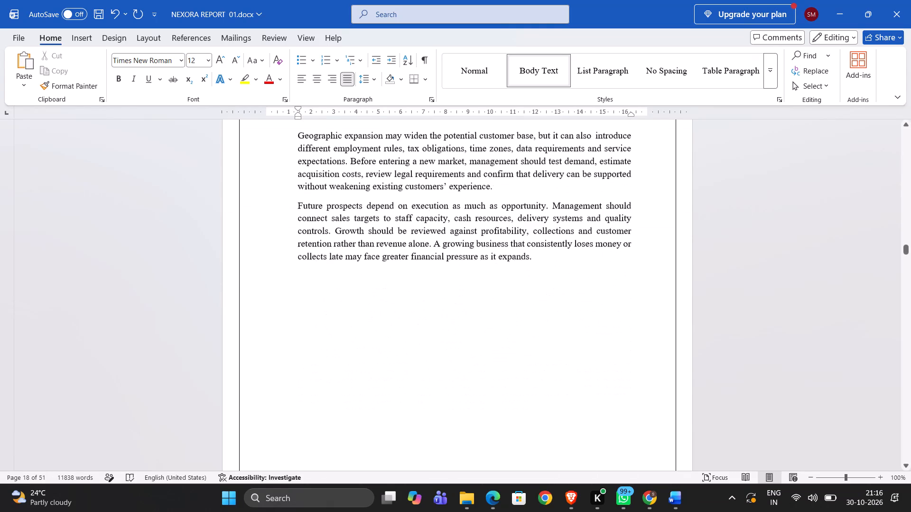
pyautogui.scroll(2, 323, 315)
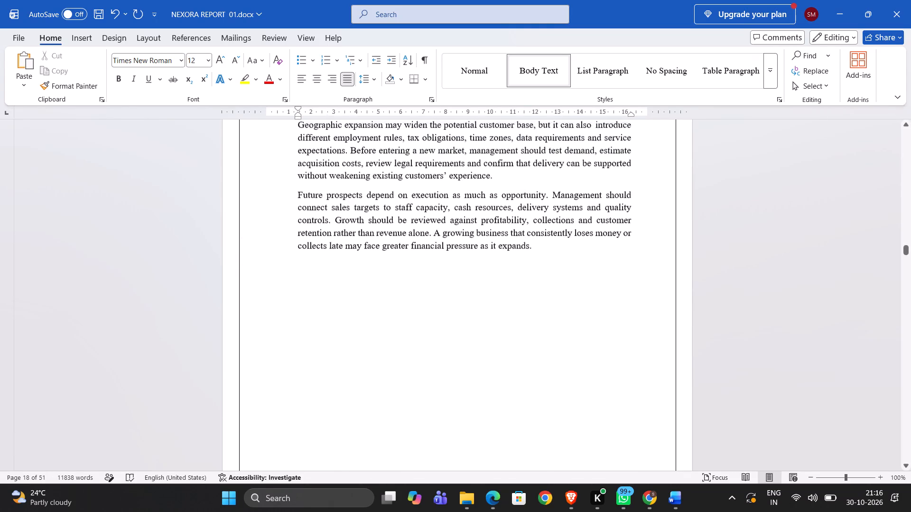
pyautogui.scroll(4, 323, 315)
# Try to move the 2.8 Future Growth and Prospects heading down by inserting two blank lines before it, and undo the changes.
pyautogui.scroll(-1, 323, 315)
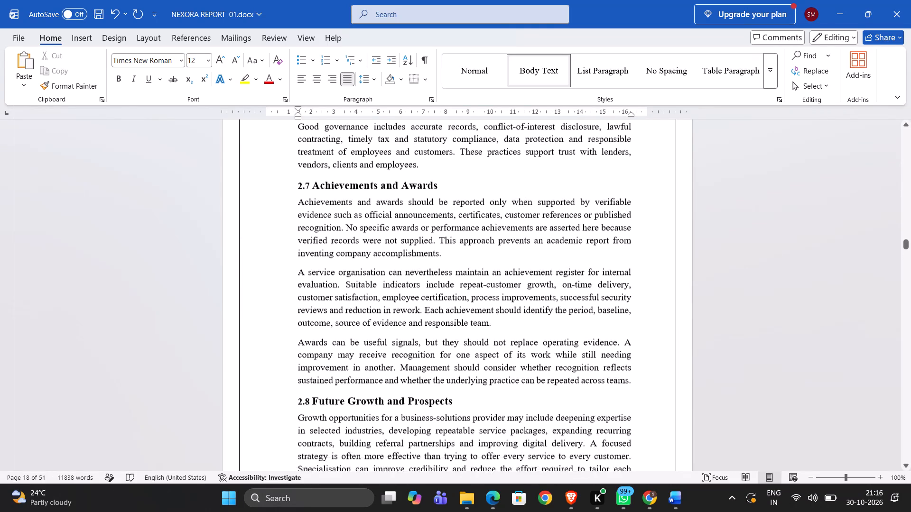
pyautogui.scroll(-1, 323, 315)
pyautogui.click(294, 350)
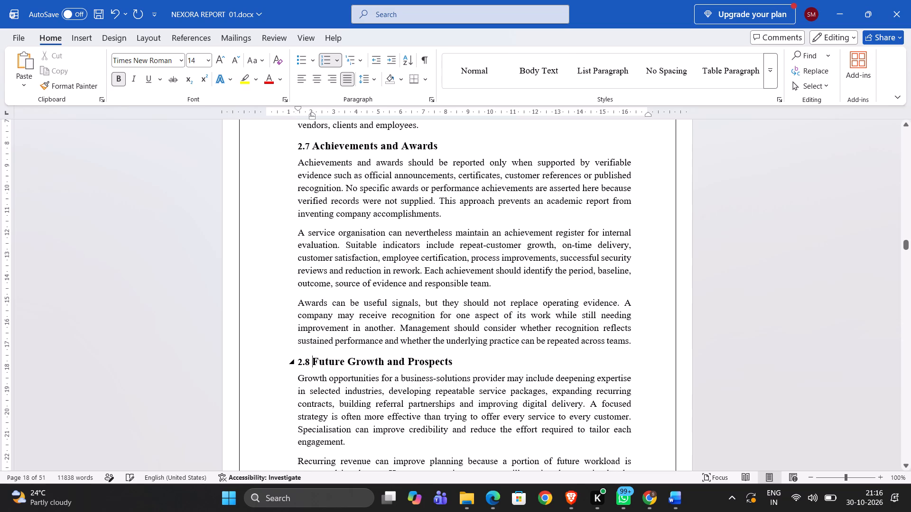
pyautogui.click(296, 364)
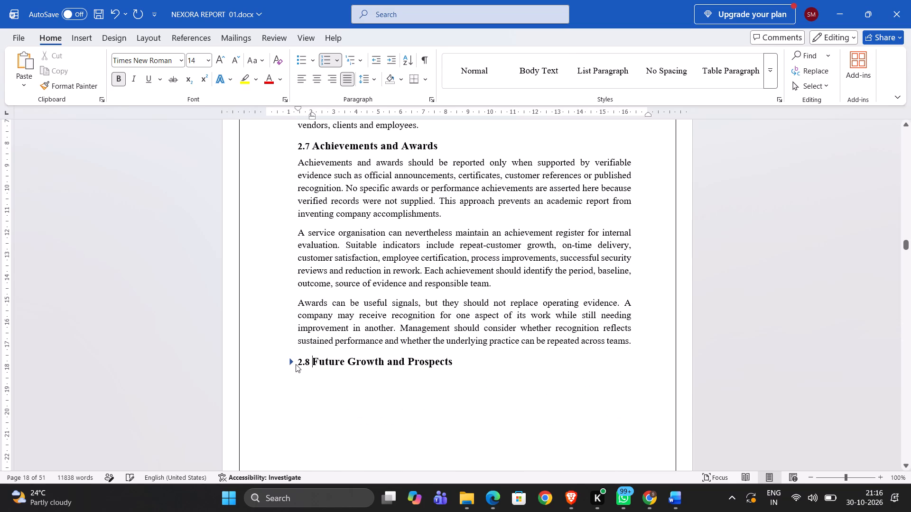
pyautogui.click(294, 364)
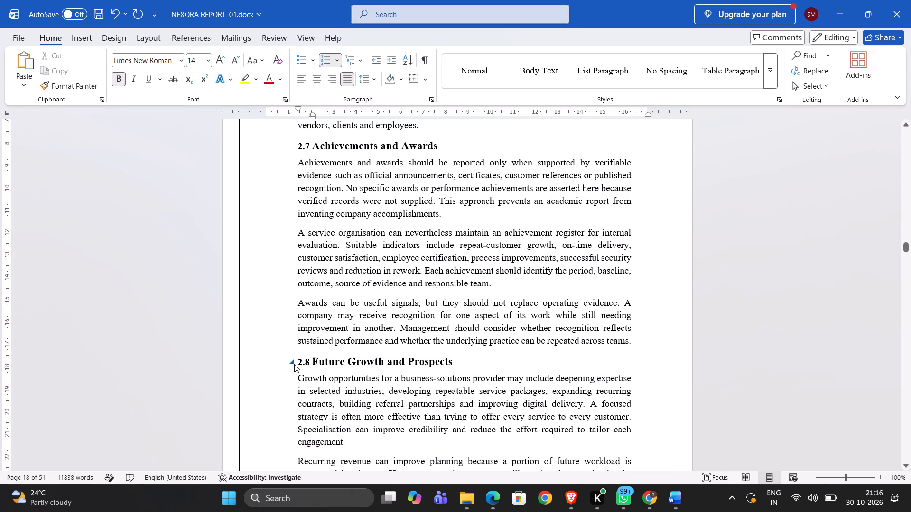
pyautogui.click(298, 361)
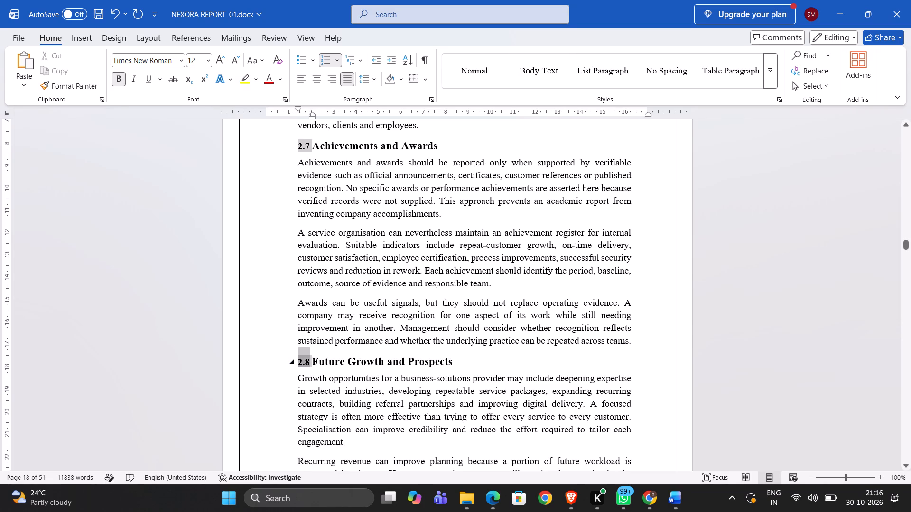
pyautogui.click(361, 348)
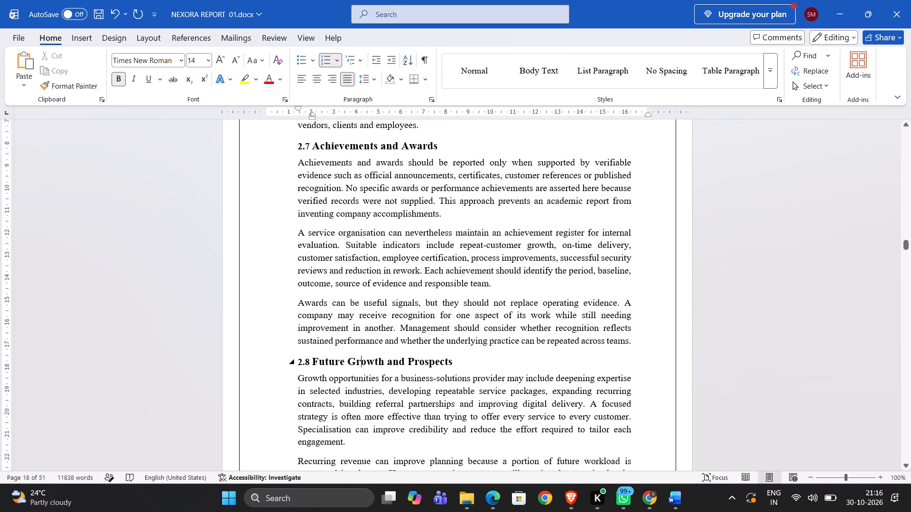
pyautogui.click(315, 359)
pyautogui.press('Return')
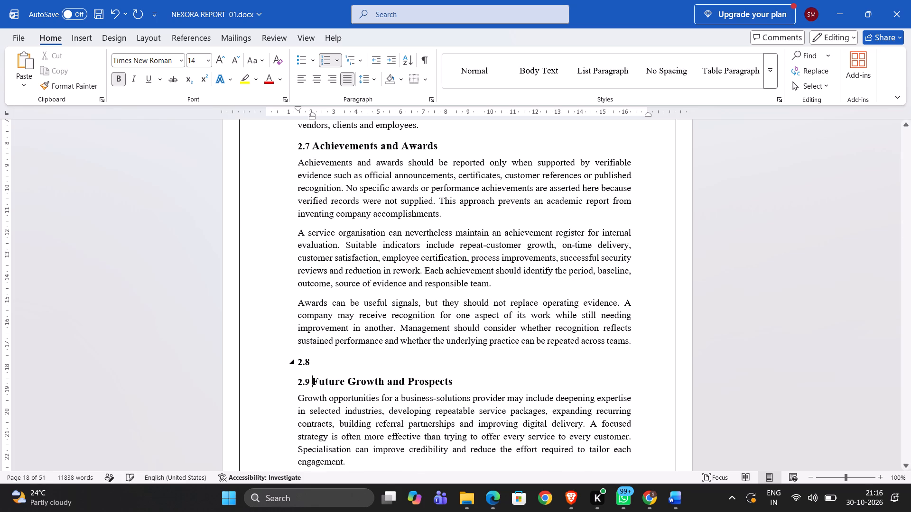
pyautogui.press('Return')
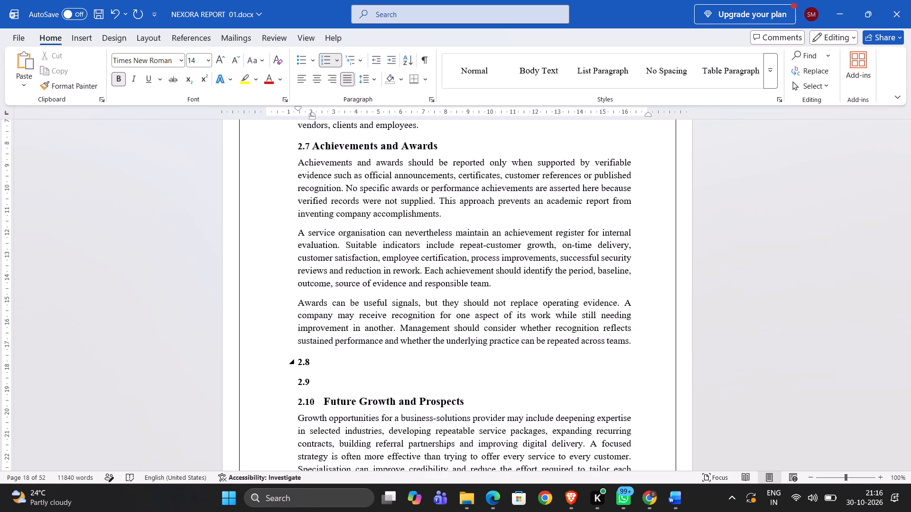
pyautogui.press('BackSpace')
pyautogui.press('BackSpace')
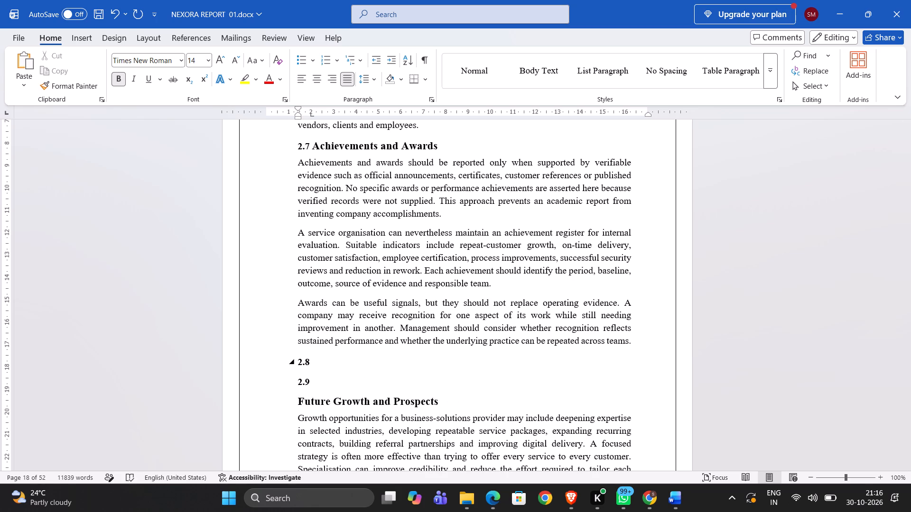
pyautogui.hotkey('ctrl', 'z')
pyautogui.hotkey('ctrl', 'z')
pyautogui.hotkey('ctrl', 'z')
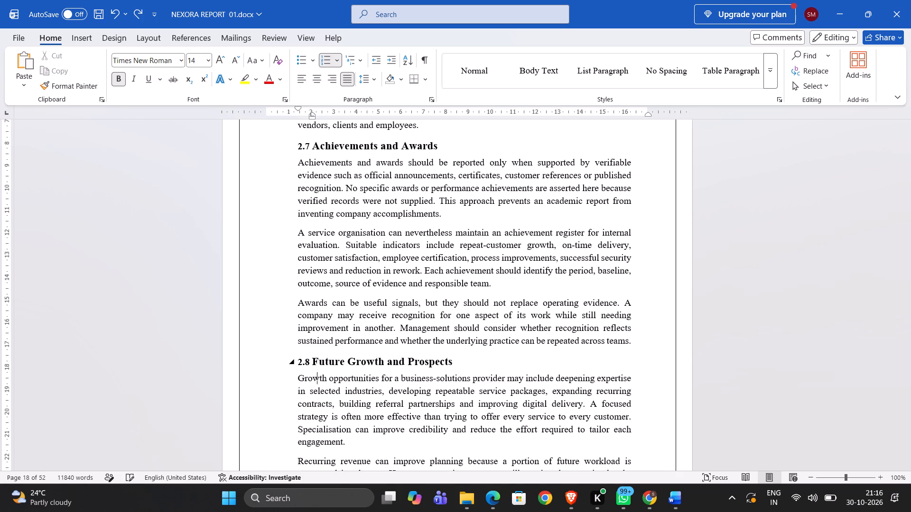
# Review the page layout of Chapter II from section 2.8 Future Growth and Prospects to section 2.12 Service Pricing and Contract Management.
pyautogui.scroll(-1, 315, 359)
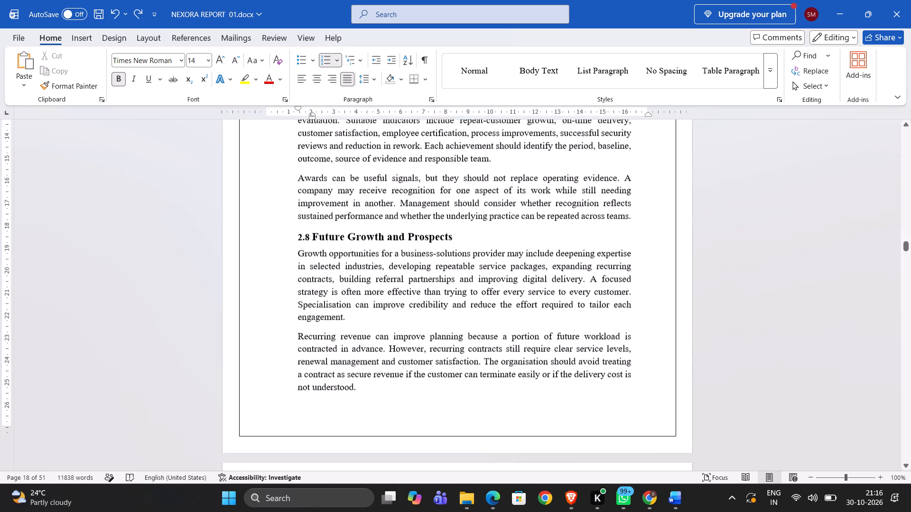
pyautogui.scroll(-2, 315, 359)
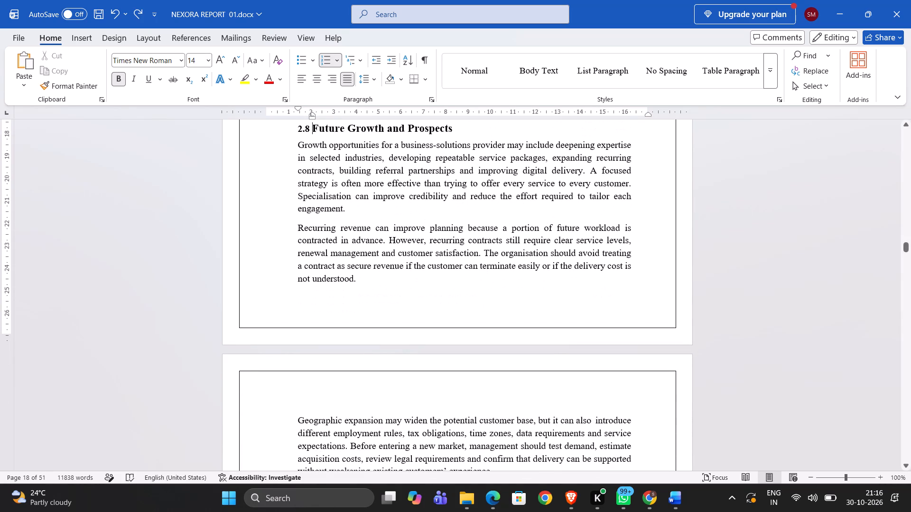
pyautogui.scroll(-9, 315, 359)
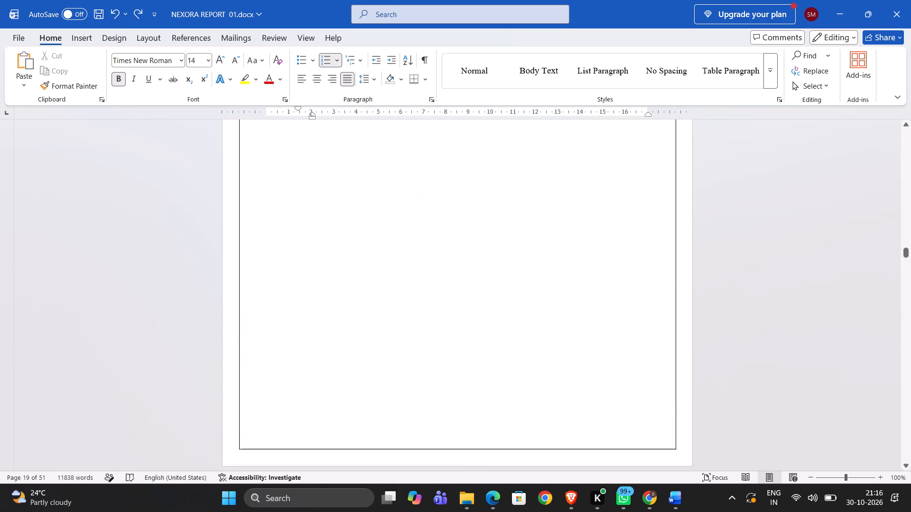
pyautogui.scroll(-6, 315, 359)
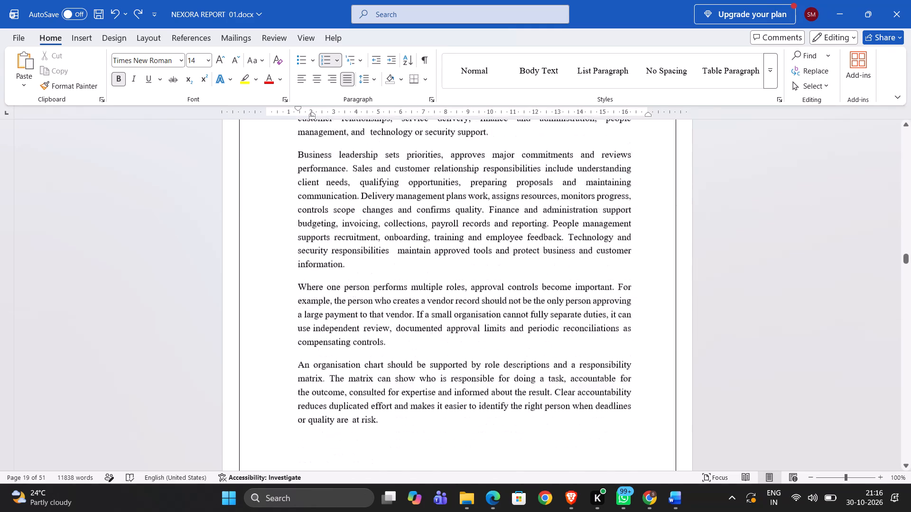
pyautogui.scroll(-4, 315, 359)
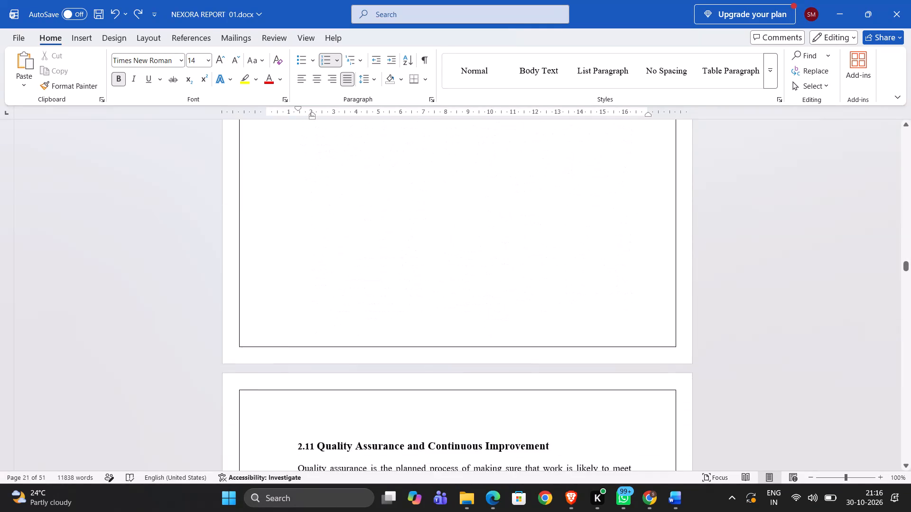
pyautogui.scroll(-8, 315, 359)
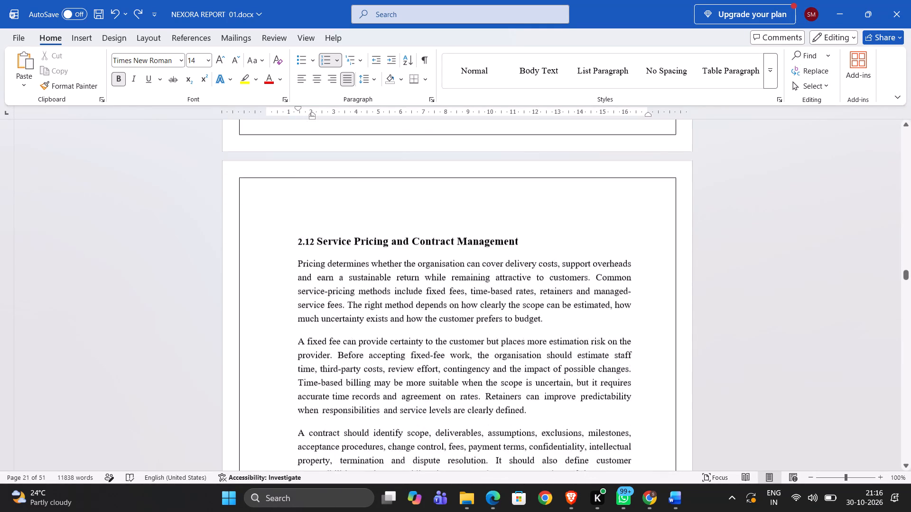
pyautogui.scroll(-1, 315, 359)
# Recheck the empty space on the pages around section 2.11, and continue through to section 2.13 Operational Key Performance Indicators.
pyautogui.scroll(5, 315, 359)
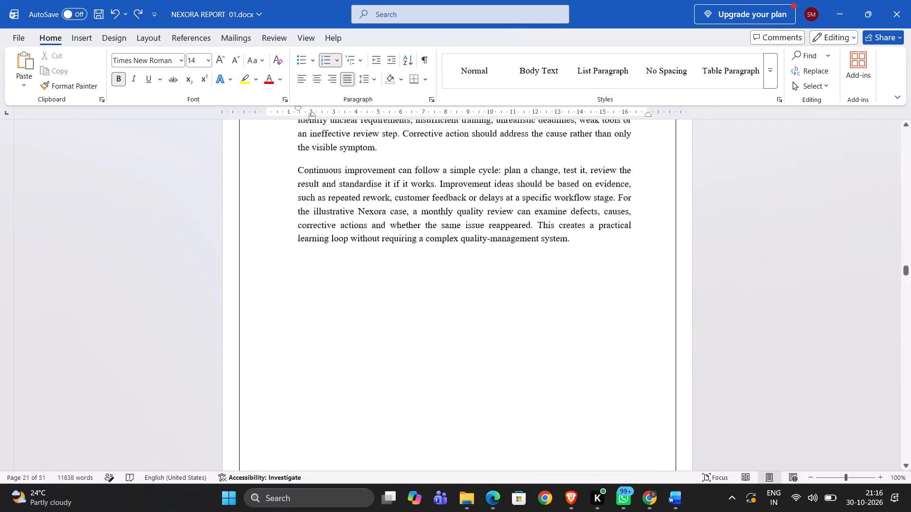
pyautogui.scroll(5, 315, 359)
pyautogui.scroll(-3, 315, 359)
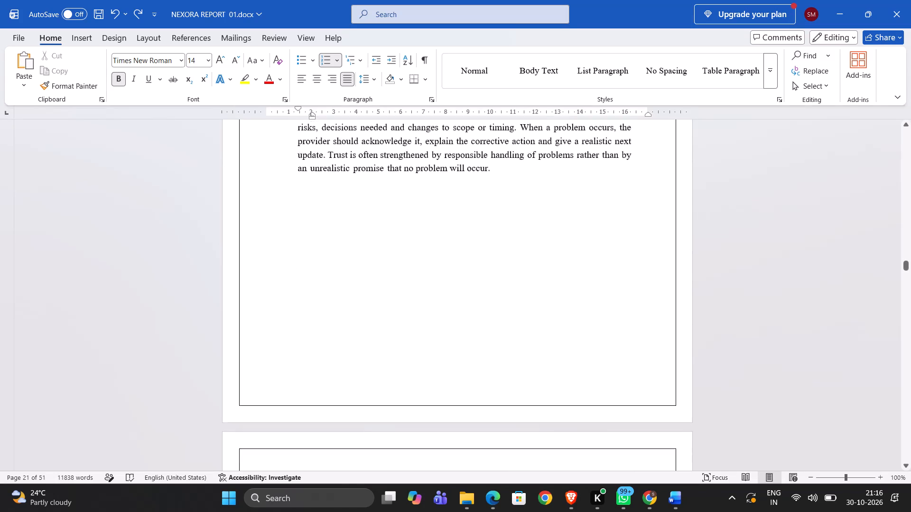
pyautogui.scroll(-10, 315, 359)
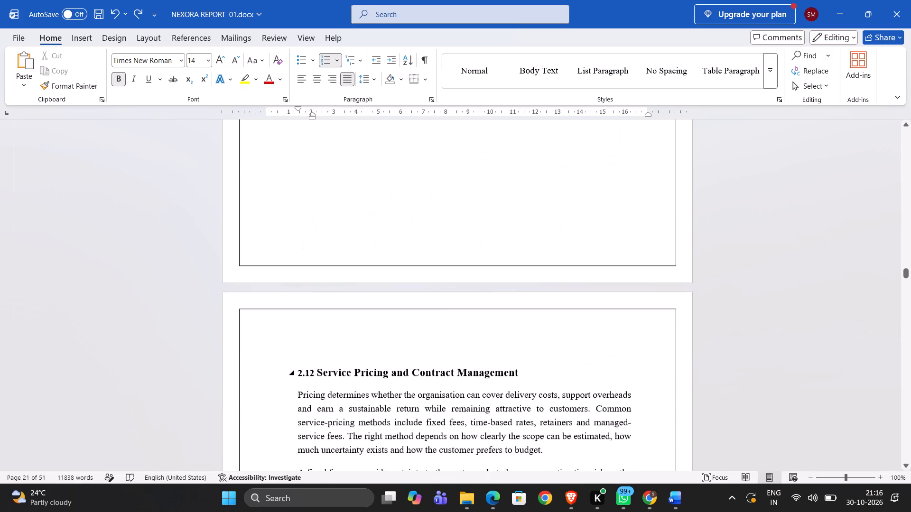
pyautogui.scroll(-8, 315, 359)
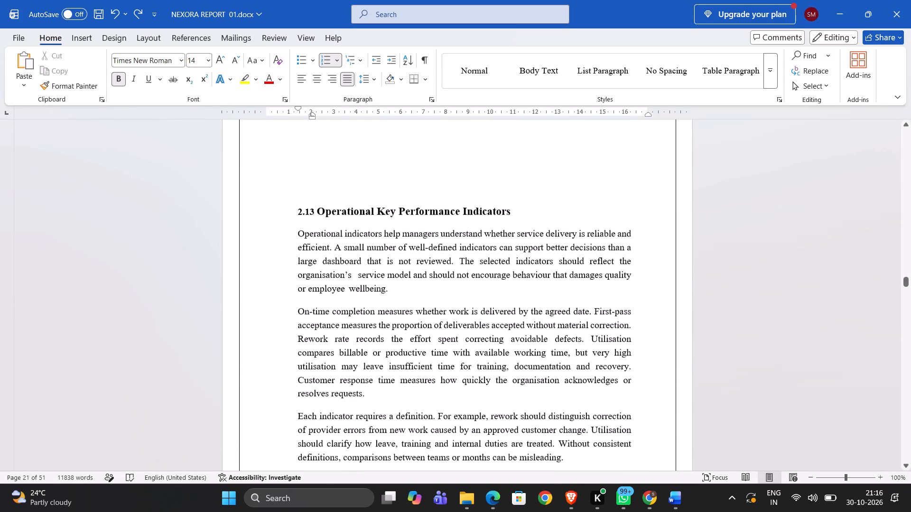
# Review the start of Chapter III, from the McKinsey 7S diagram through the Porter's Five Forces Model subsections.
pyautogui.scroll(-4, 315, 359)
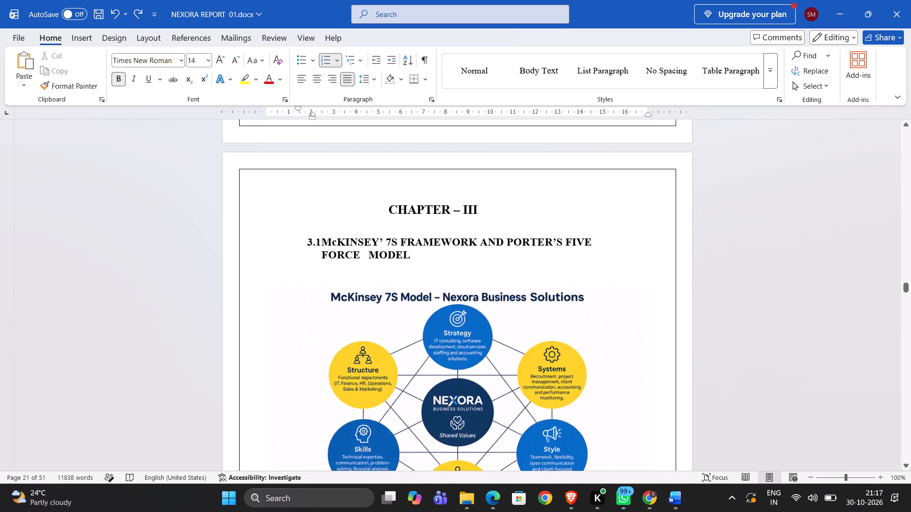
pyautogui.scroll(-2, 315, 359)
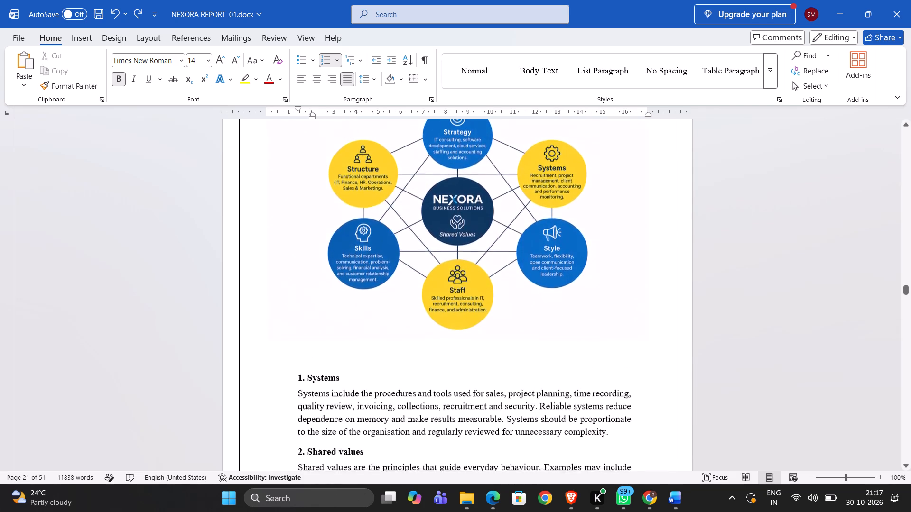
pyautogui.scroll(-4, 315, 359)
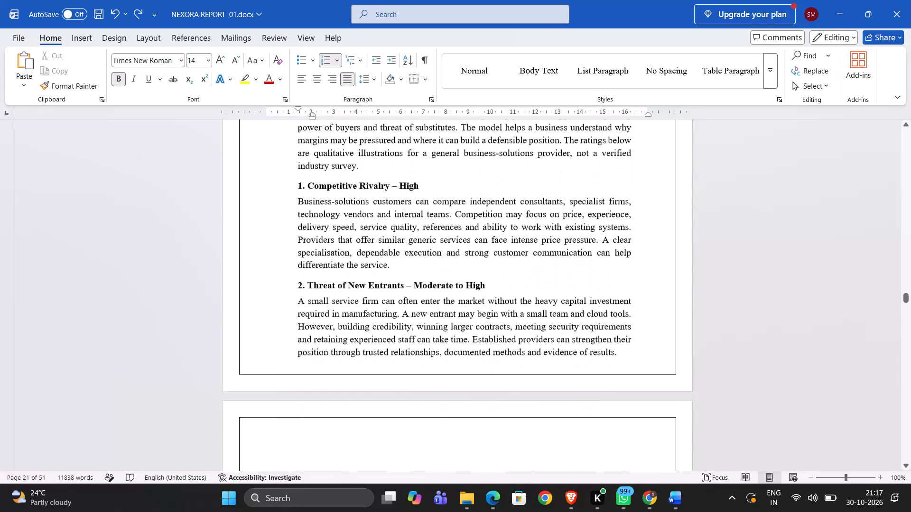
pyautogui.hscroll(1, 315, 359)
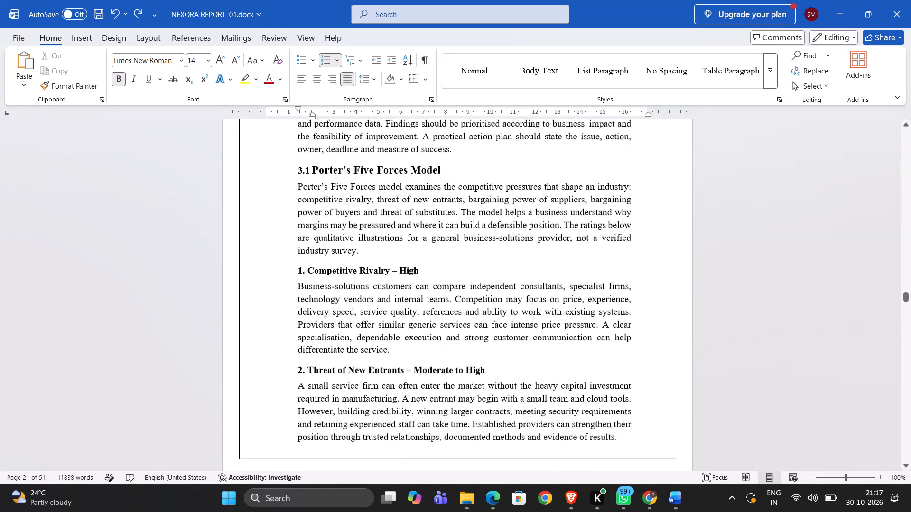
pyautogui.hscroll(1, 315, 359)
pyautogui.scroll(-4, 315, 359)
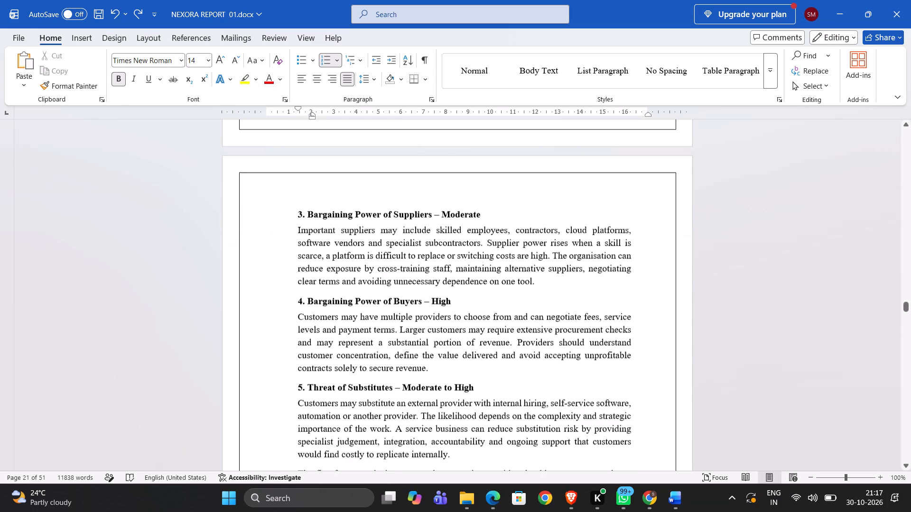
# Check the page layout of section 3.2 on applying the 7S framework and section 3.3 on applying Porter's Five Forces.
pyautogui.scroll(-5, 315, 359)
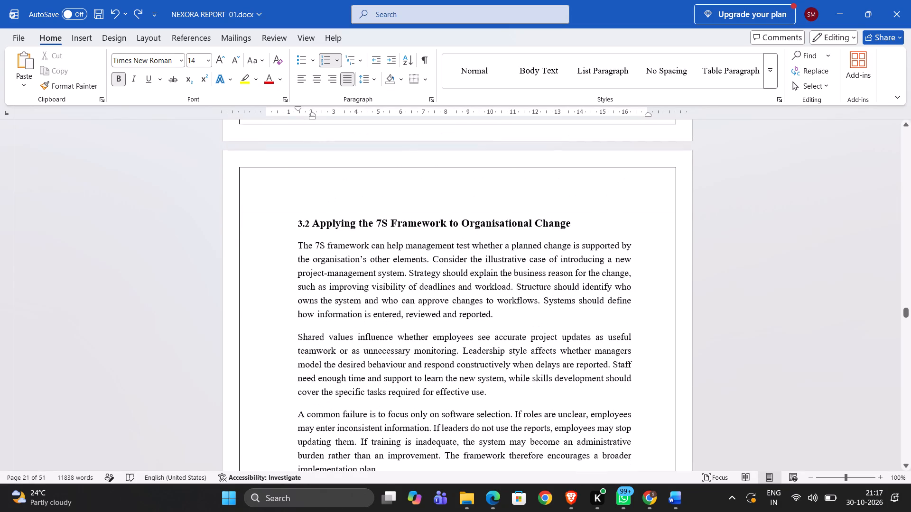
pyautogui.scroll(-3, 315, 359)
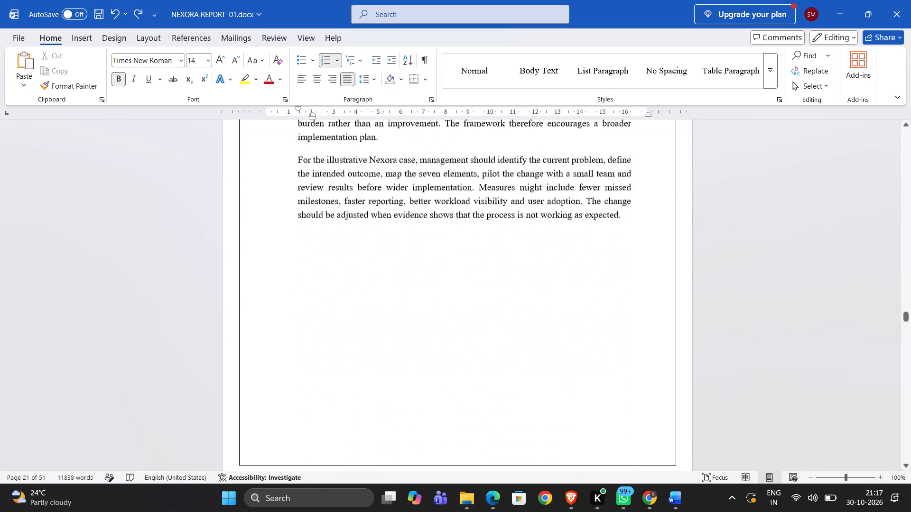
pyautogui.scroll(-3, 315, 359)
pyautogui.hscroll(1, 315, 359)
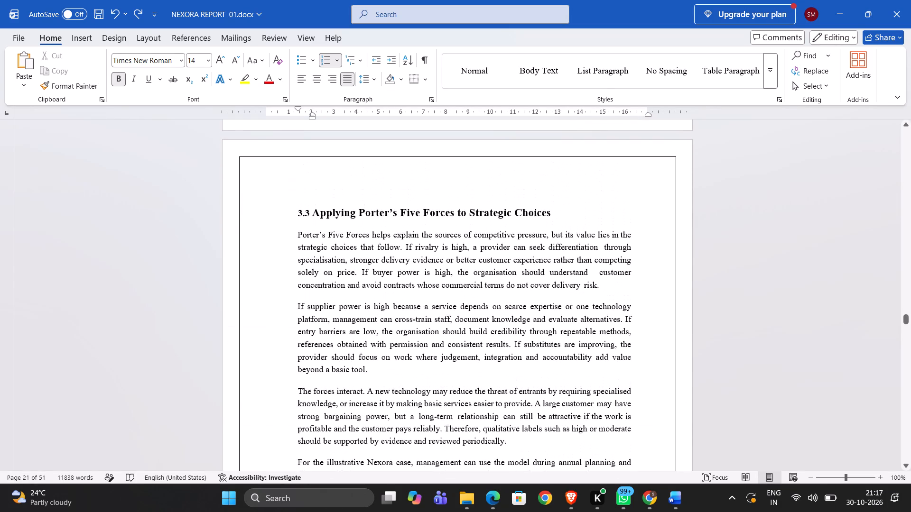
pyautogui.hscroll(1, 315, 359)
pyautogui.scroll(-3, 315, 359)
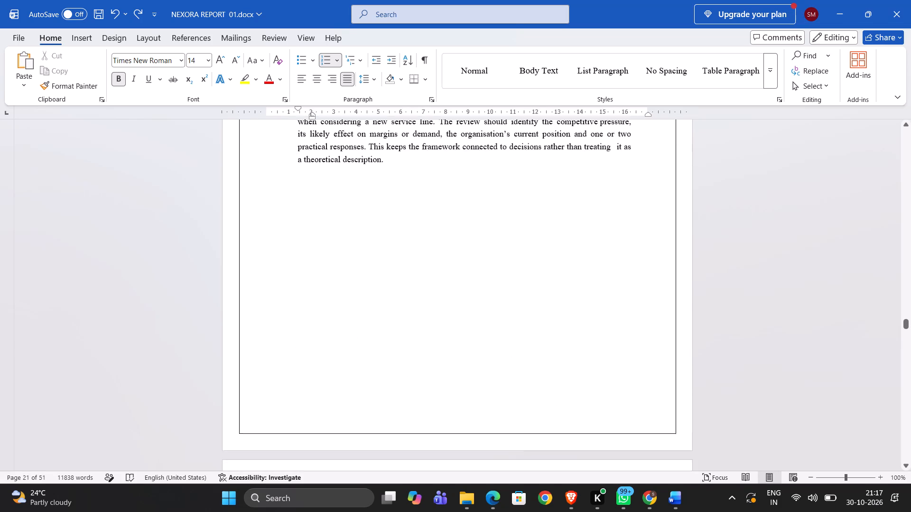
# Review the page layout of Chapter IV, from the SWOT Analysis opening to section 4.1 Strengths and Weaknesses: Evidence-Based Assessment.
pyautogui.scroll(-5, 315, 359)
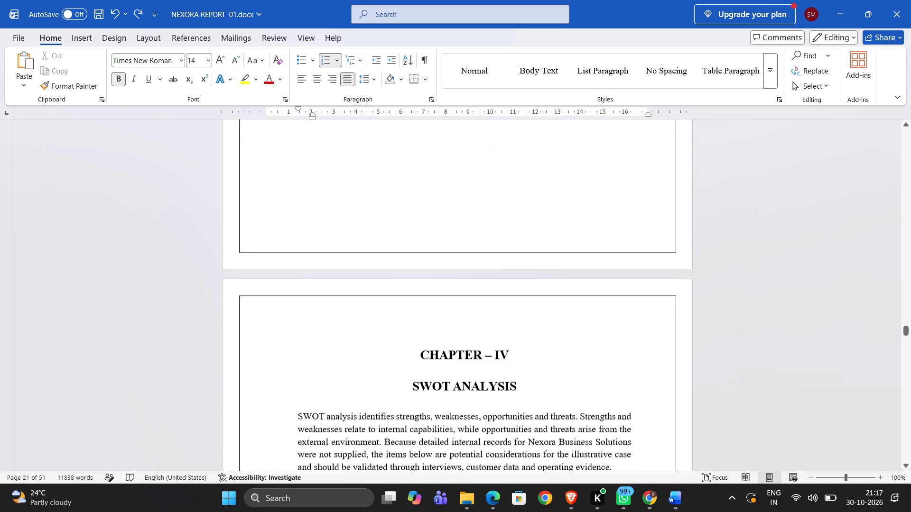
pyautogui.scroll(-1, 315, 359)
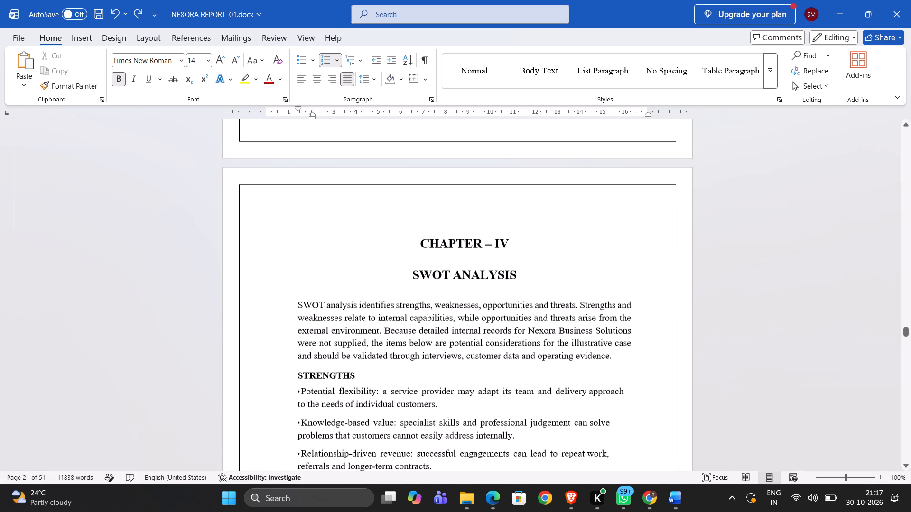
pyautogui.scroll(-2, 315, 359)
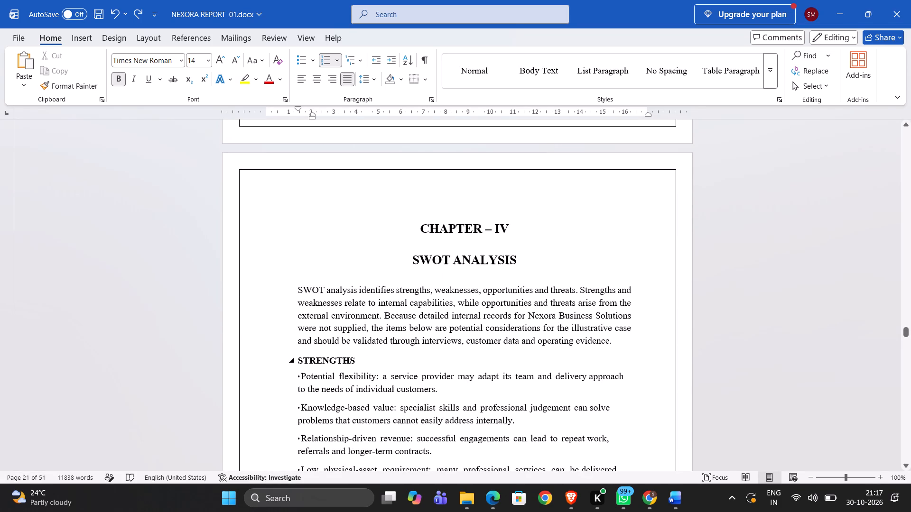
pyautogui.scroll(-3, 315, 359)
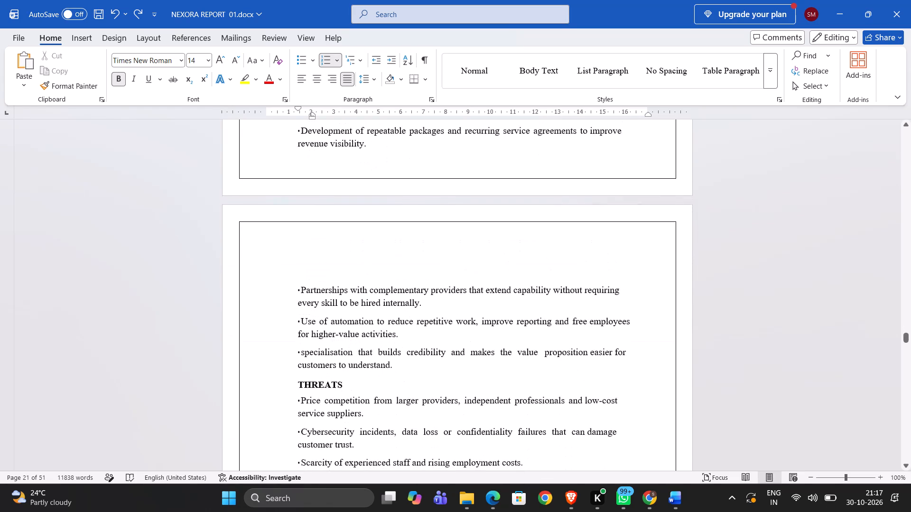
pyautogui.scroll(-4, 315, 359)
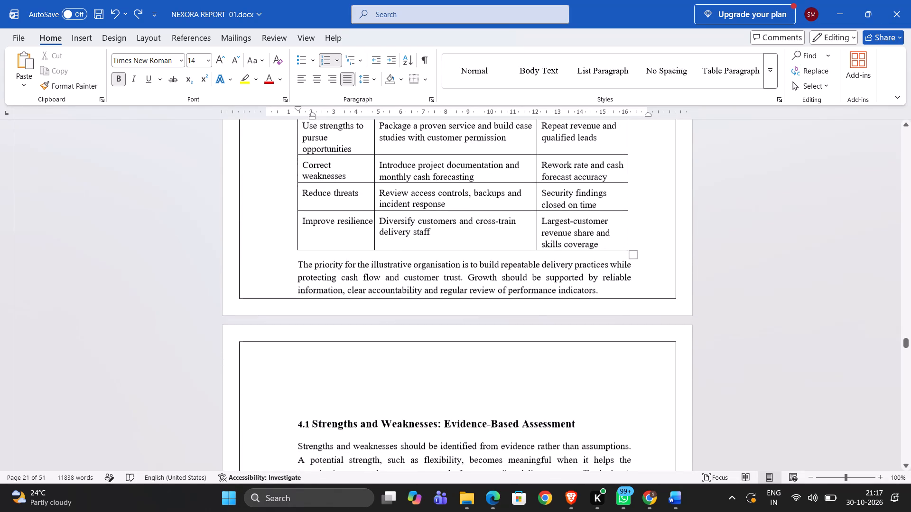
pyautogui.scroll(-2, 315, 359)
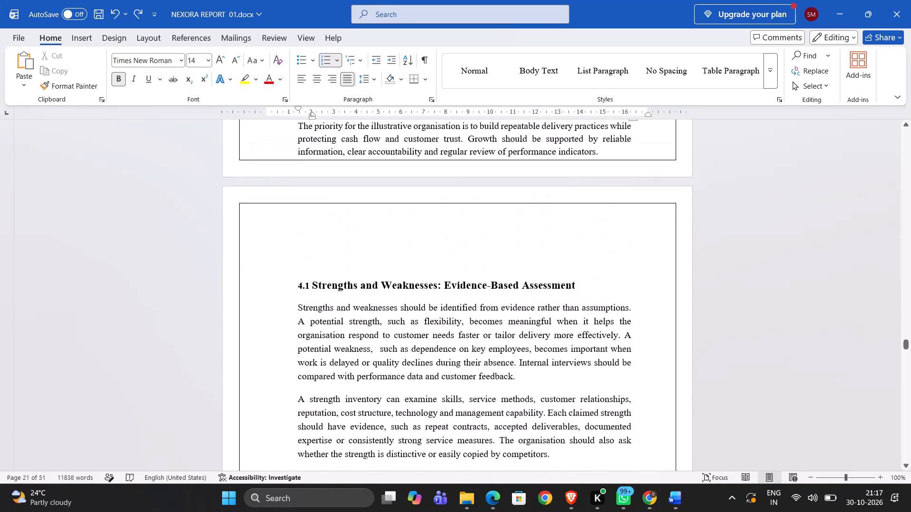
# Delete the stray semicolons at the start of the Inconsistent documentation, Late customer payments and Dependence bullets under WEAKNESSES.
pyautogui.scroll(-1, 315, 359)
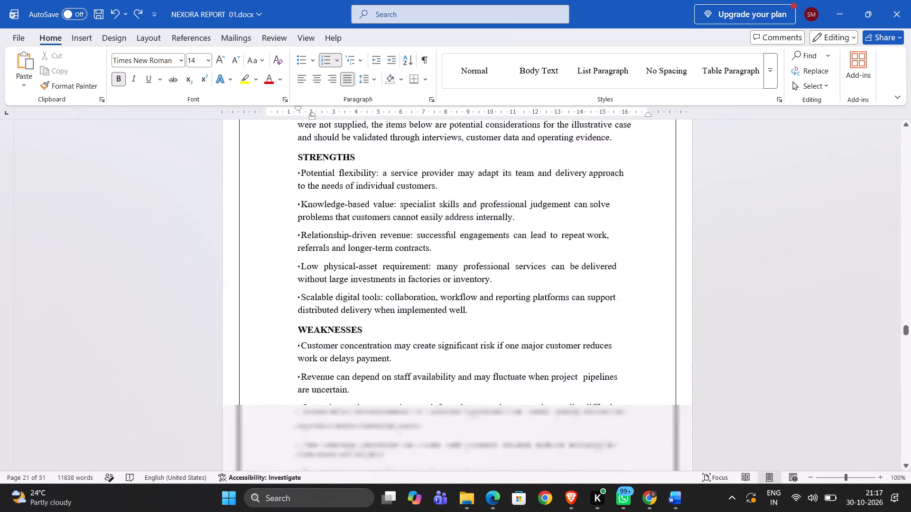
pyautogui.scroll(-2, 315, 359)
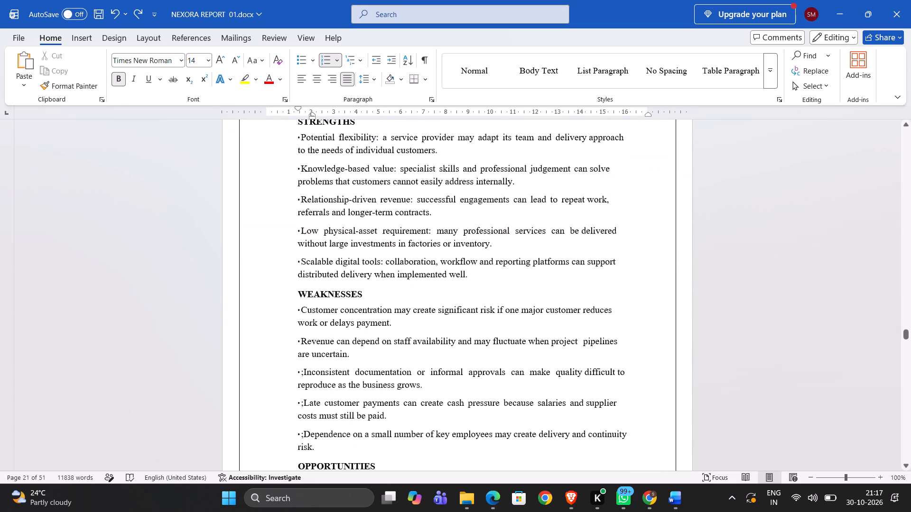
pyautogui.scroll(-2, 315, 359)
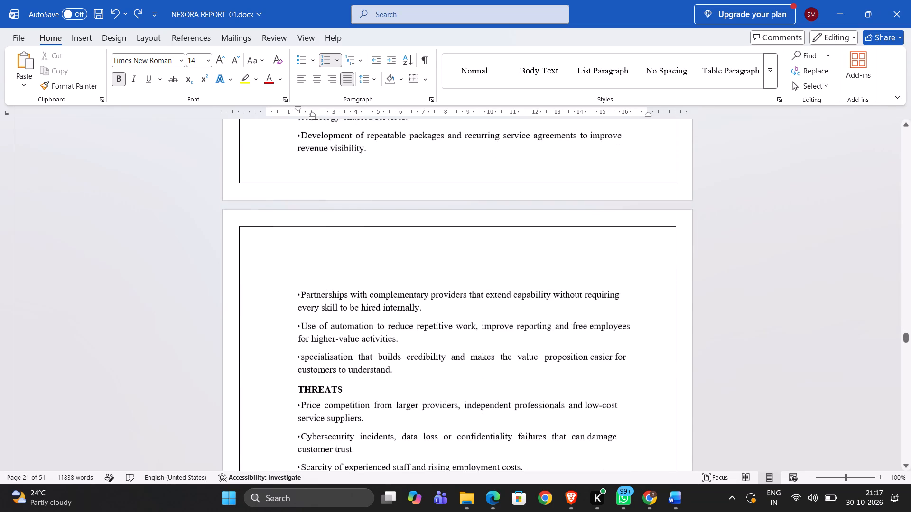
pyautogui.scroll(1, 315, 359)
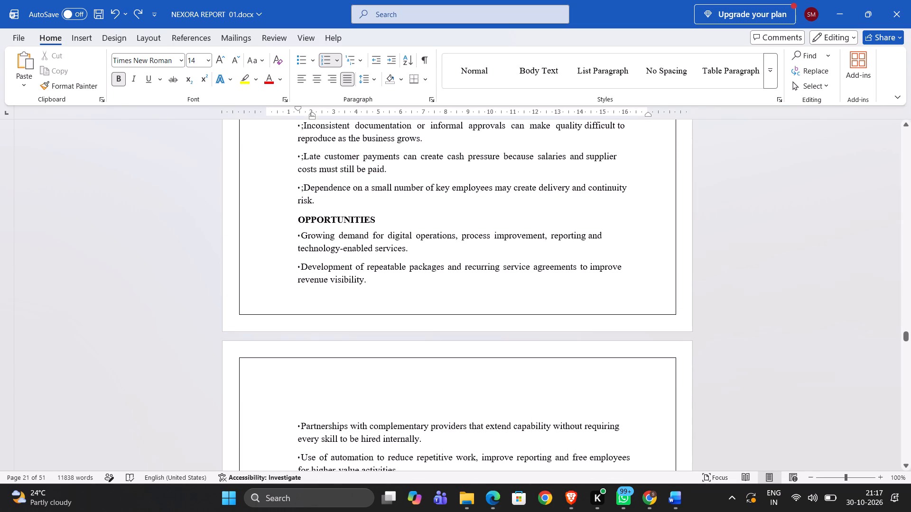
pyautogui.scroll(1, 319, 202)
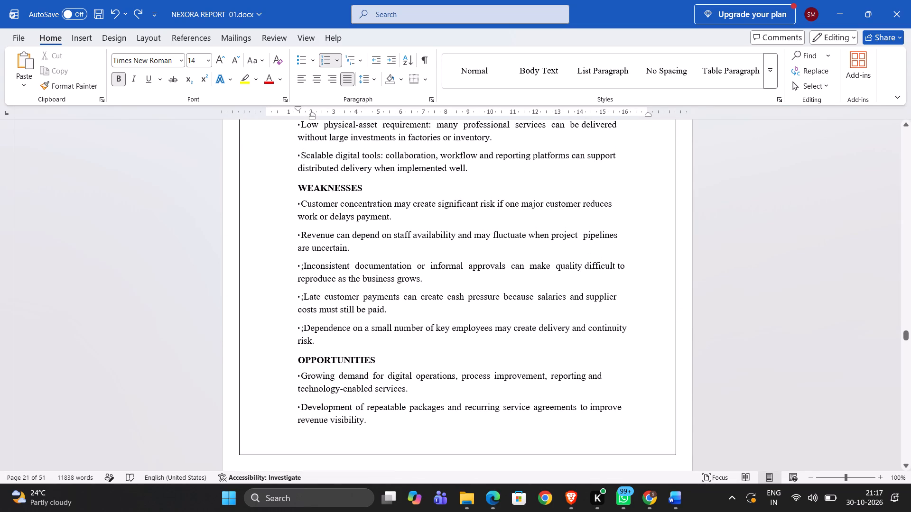
pyautogui.click(302, 268)
pyautogui.press('BackSpace')
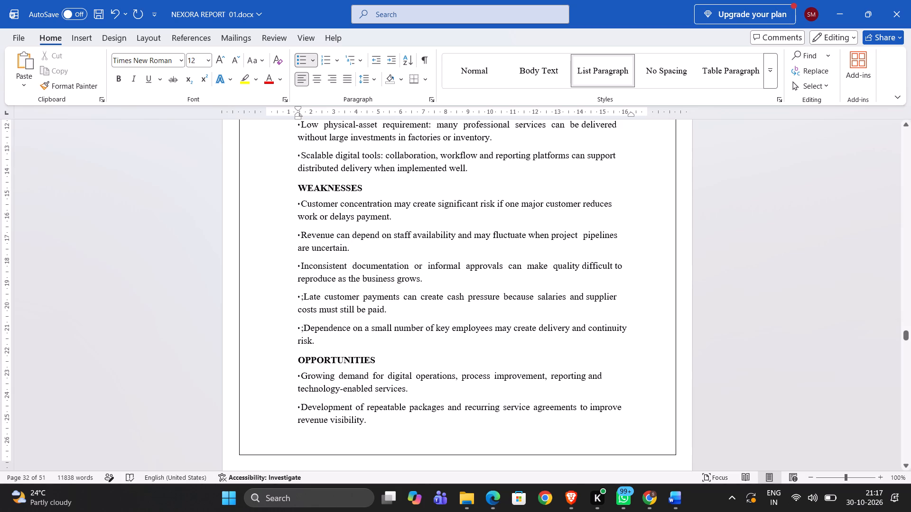
pyautogui.click(304, 297)
pyautogui.press('BackSpace')
pyautogui.click(301, 332)
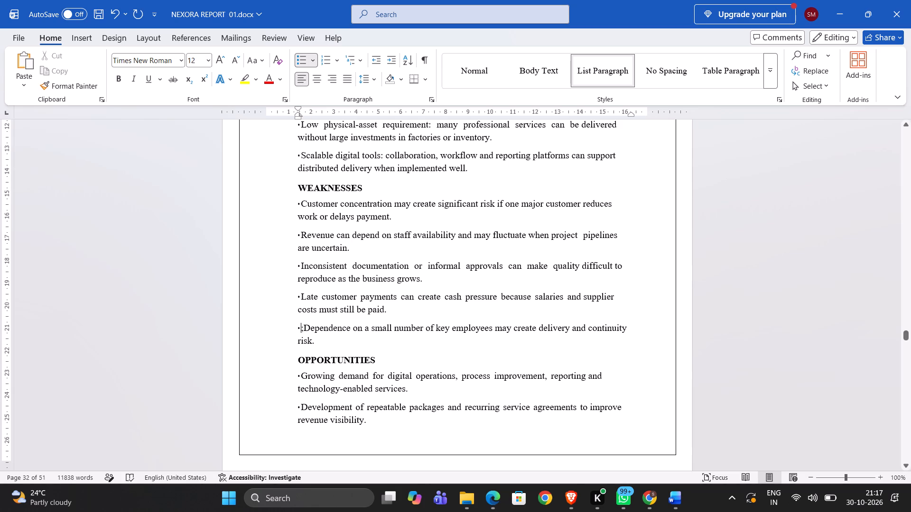
pyautogui.press('Right')
pyautogui.press('BackSpace')
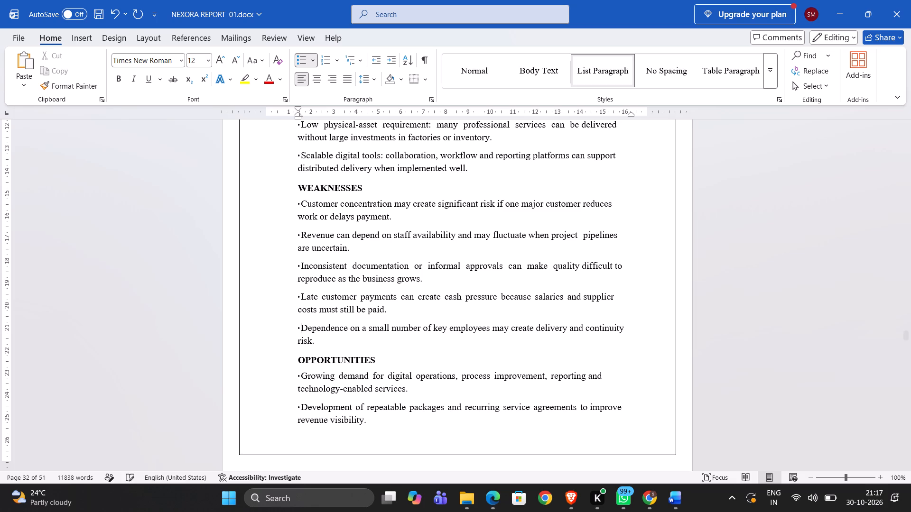
# Review the rest of Chapter IV, from the THREATS list through section 4.2 Opportunities and Threats: Strategic Response.
pyautogui.scroll(-2, 301, 332)
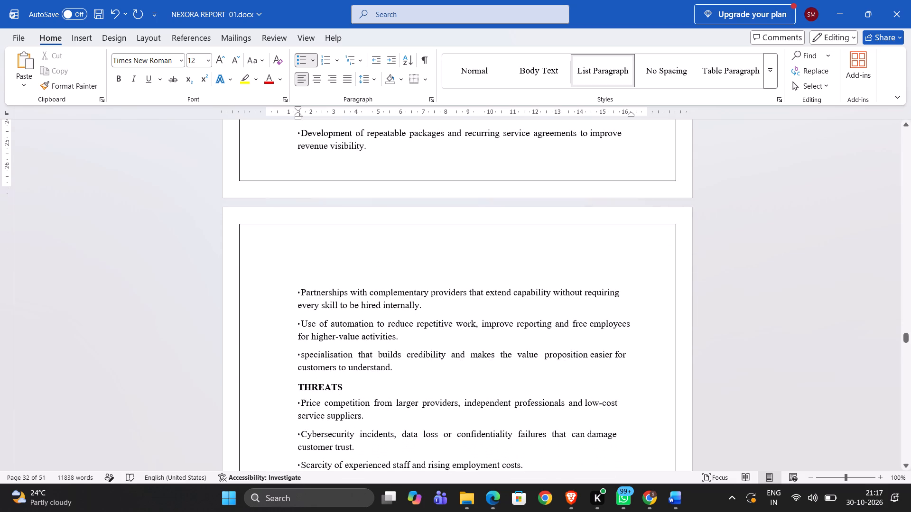
pyautogui.scroll(-4, 301, 332)
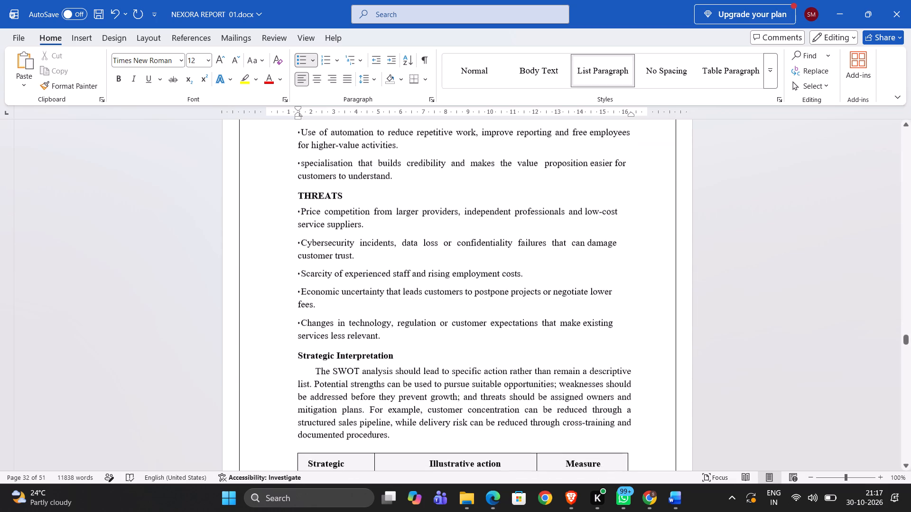
pyautogui.scroll(-5, 301, 332)
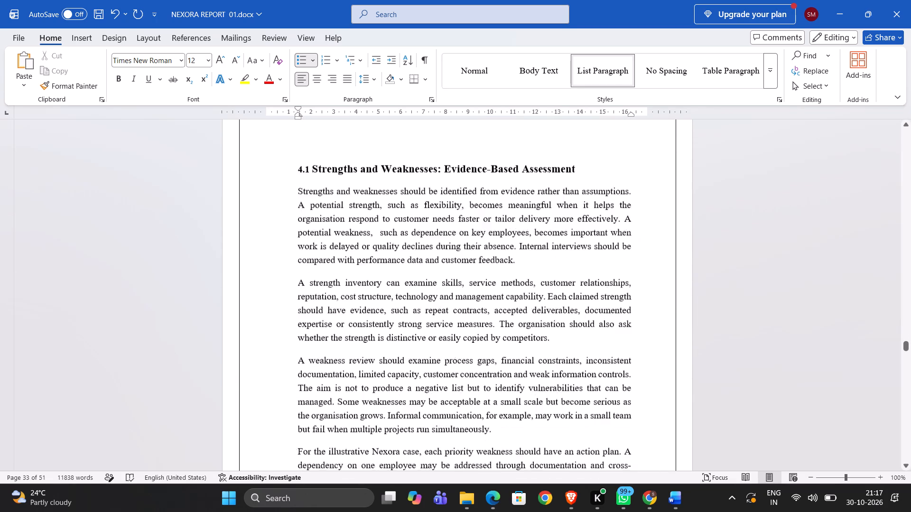
pyautogui.scroll(-5, 301, 332)
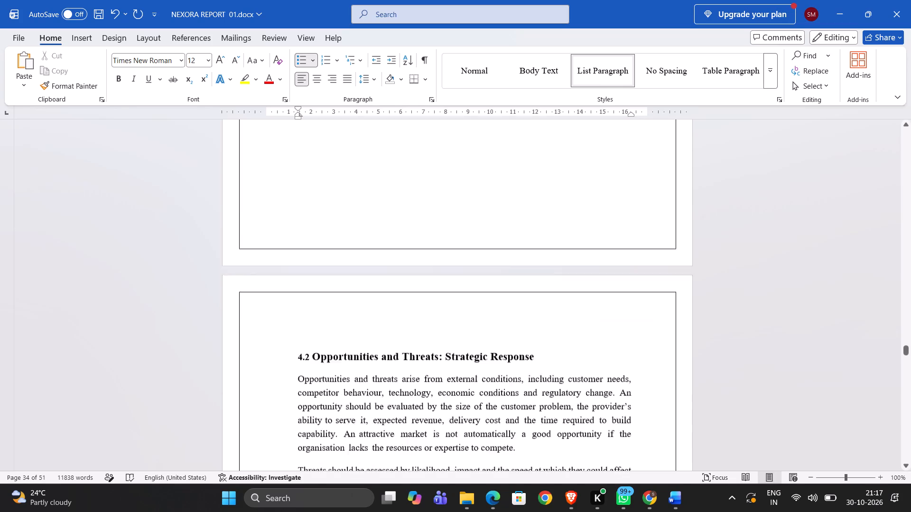
pyautogui.scroll(-5, 301, 332)
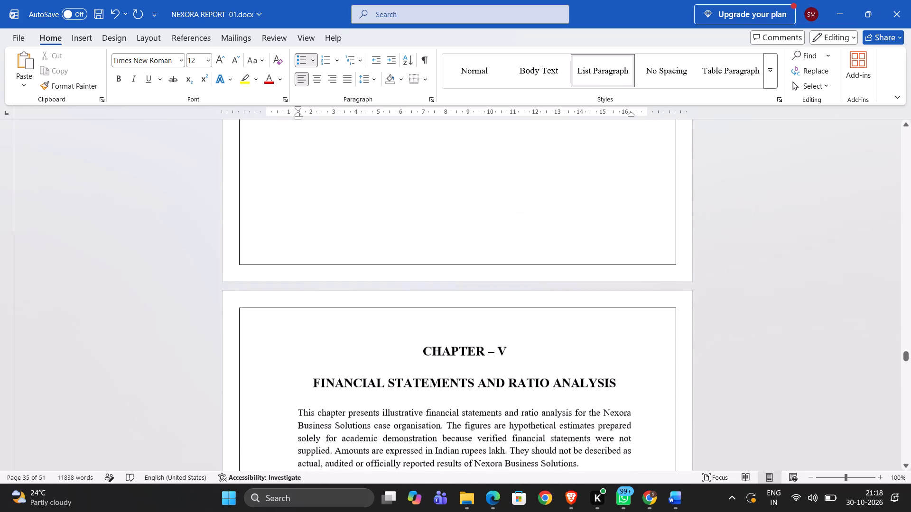
# Review the start of Chapter V, checking the layout of the section 5.1 balance sheet and section 5.2 income statement tables.
pyautogui.scroll(-3, 301, 332)
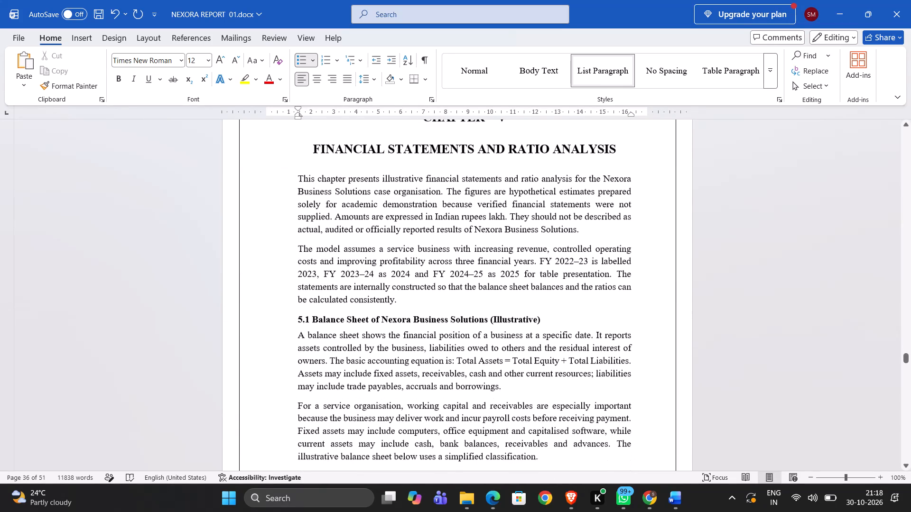
pyautogui.scroll(-2, 301, 332)
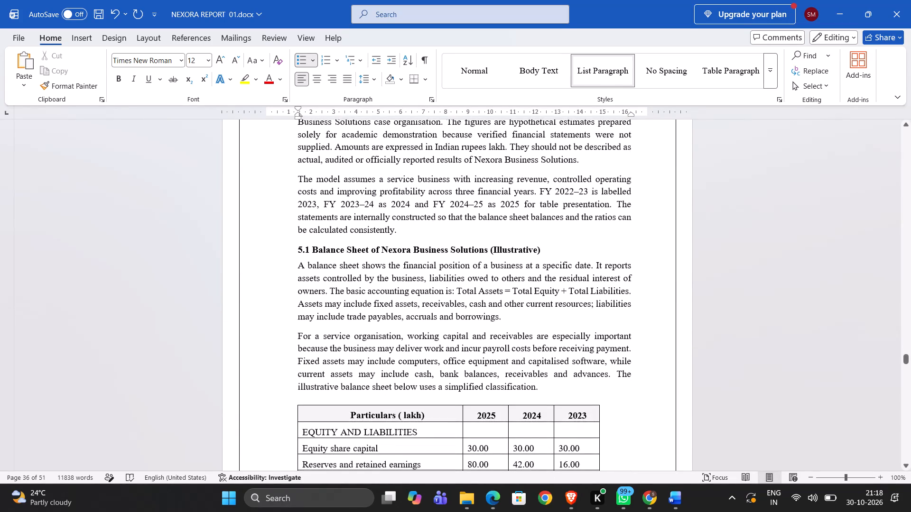
pyautogui.scroll(-2, 301, 332)
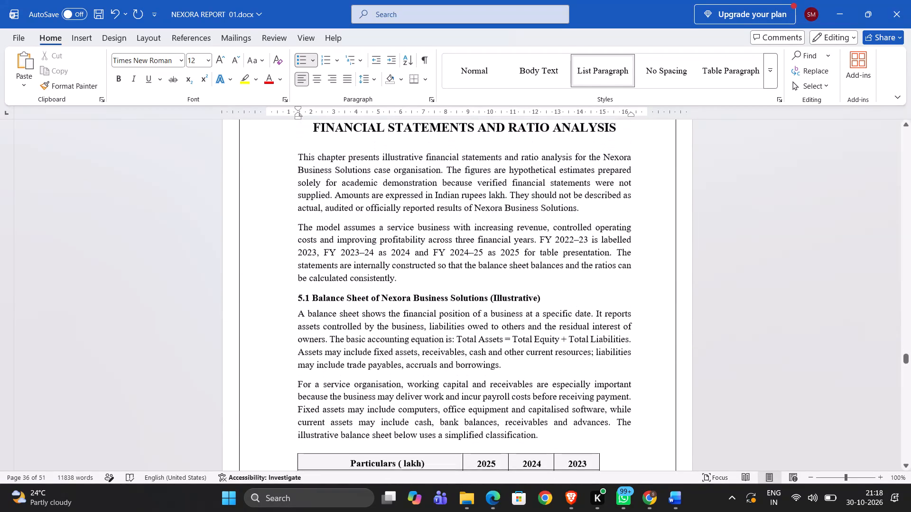
pyautogui.scroll(-1, 301, 332)
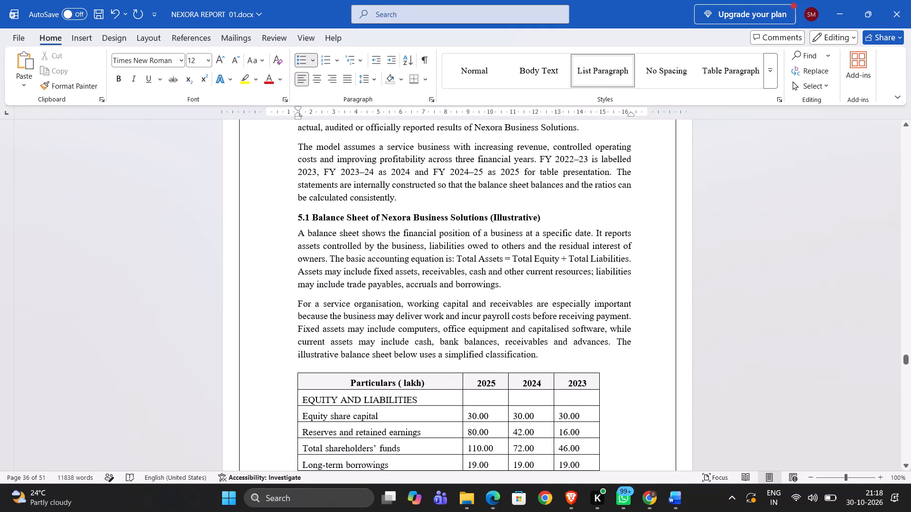
pyautogui.scroll(-2, 301, 332)
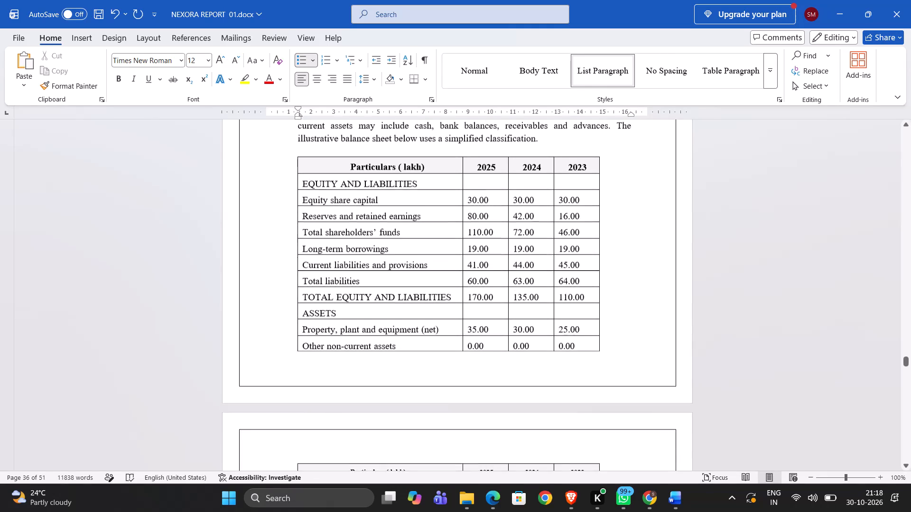
pyautogui.scroll(-3, 301, 332)
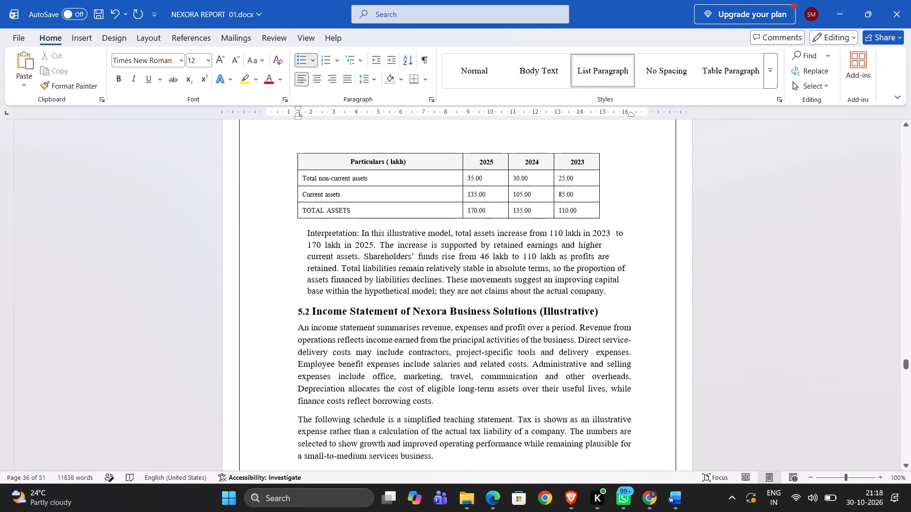
pyautogui.scroll(-2, 301, 332)
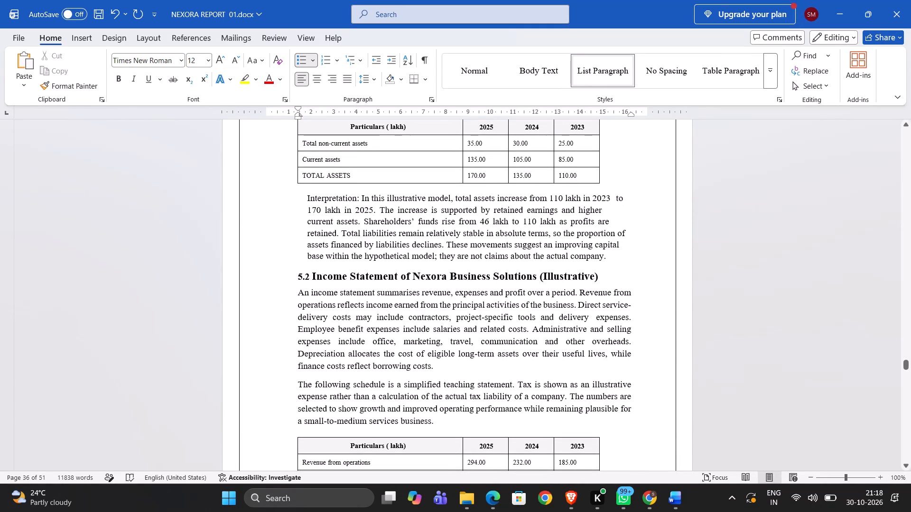
pyautogui.scroll(-3, 301, 332)
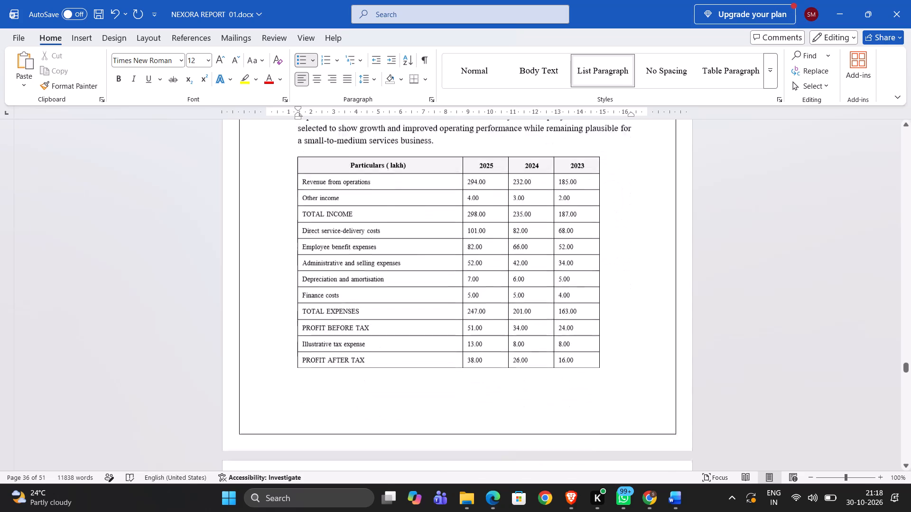
# Review the page layout of section 5.3 Ratio Analysis, from the Current Ratio through the Debt Ratio.
pyautogui.scroll(-4, 301, 332)
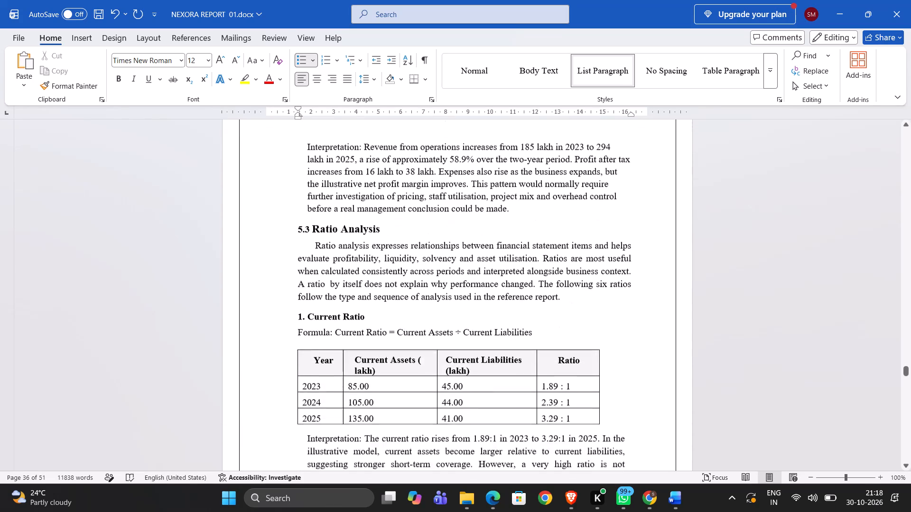
pyautogui.scroll(-10, 301, 332)
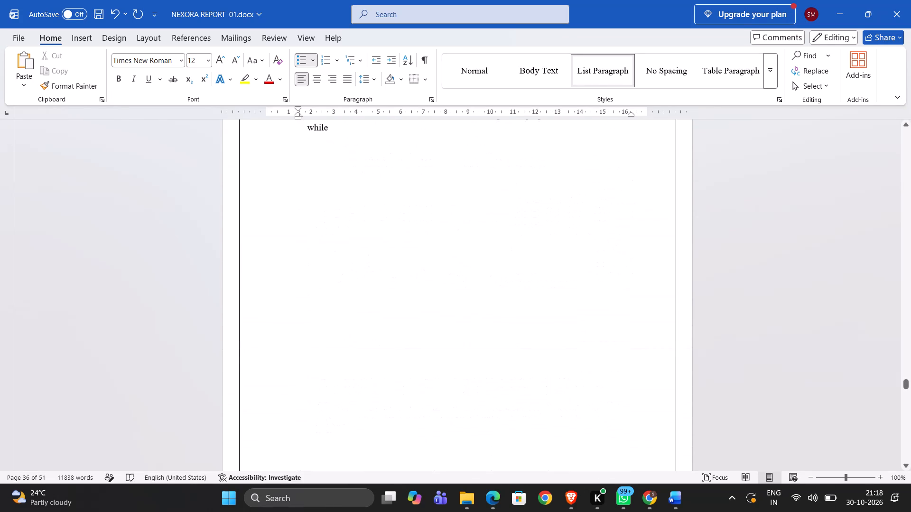
# Copy the rest of the Debt Ratio interpretation, starting "retained earnings increase", to the previous page below the line ending in "while".
pyautogui.scroll(-3, 301, 332)
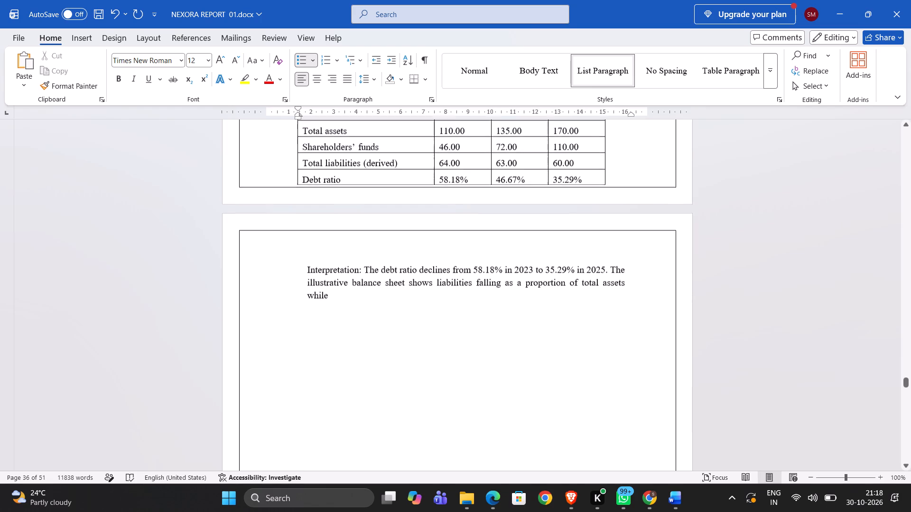
pyautogui.scroll(-4, 301, 332)
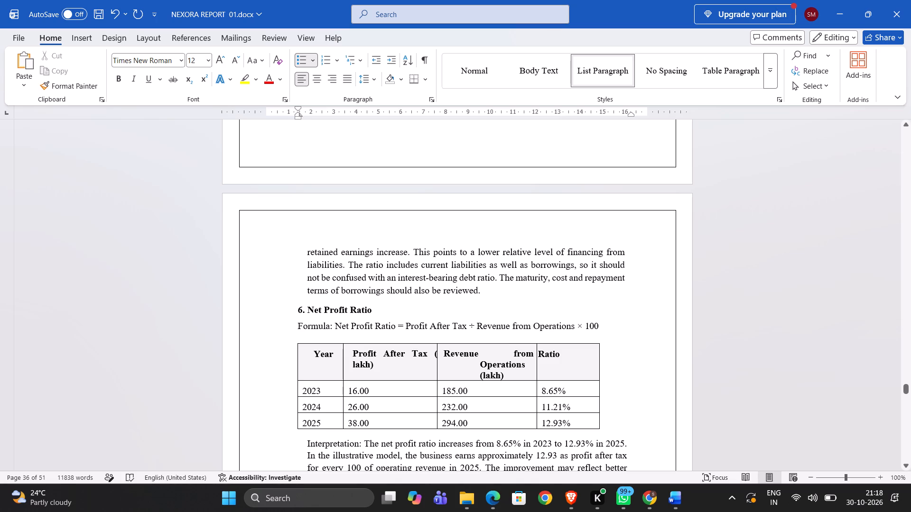
pyautogui.scroll(7, 306, 258)
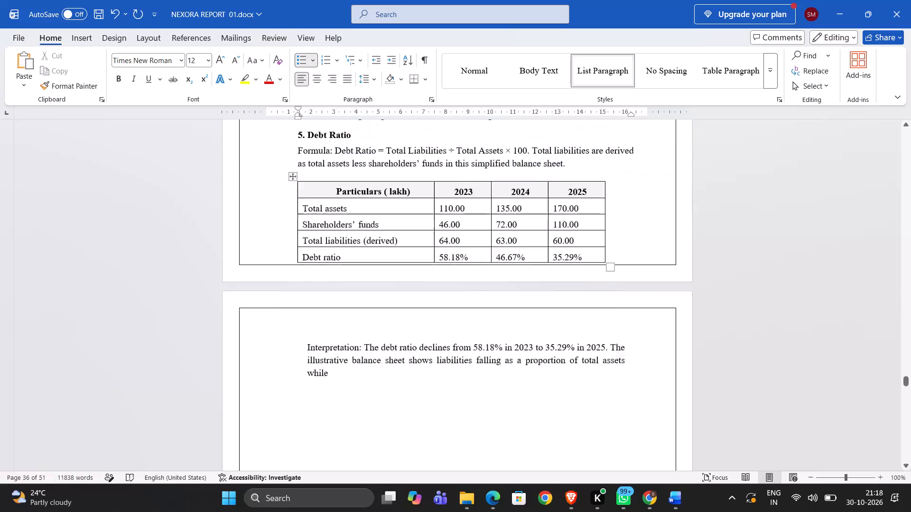
pyautogui.scroll(-6, 306, 258)
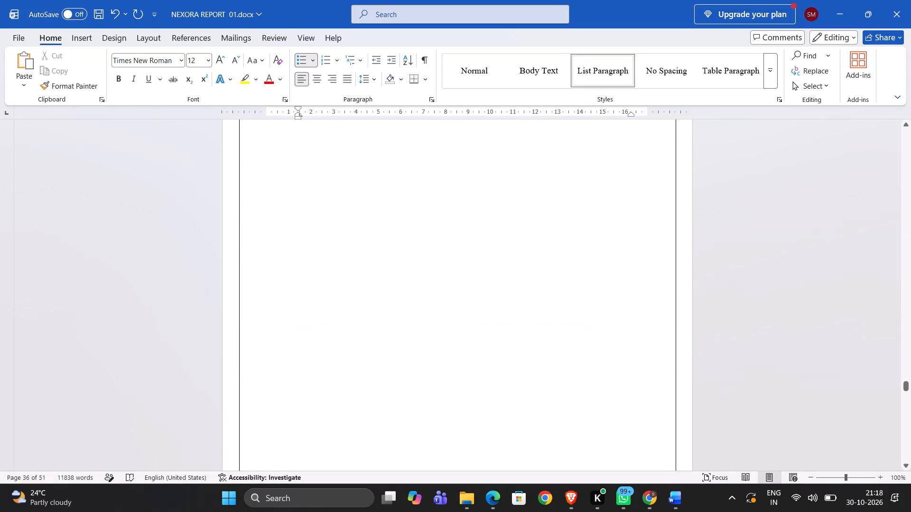
pyautogui.scroll(-3, 306, 258)
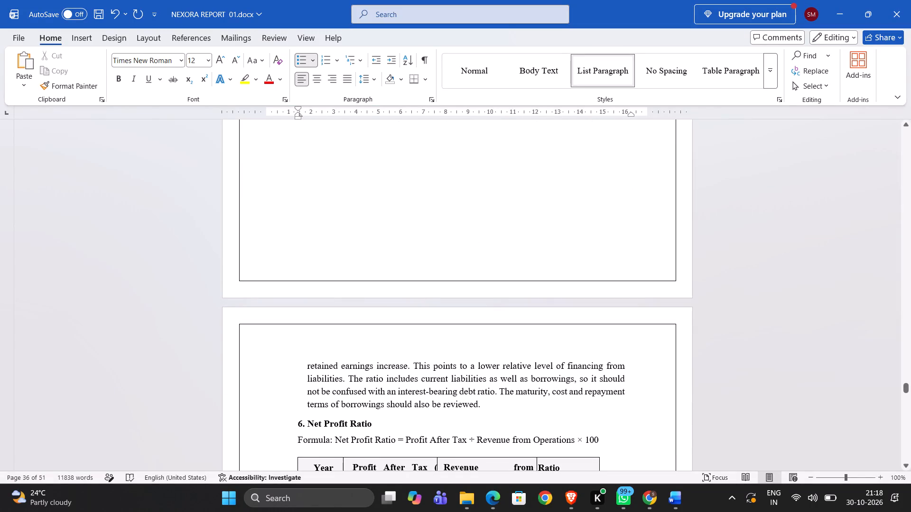
pyautogui.moveTo(301, 365); pyautogui.dragTo(484, 402)
pyautogui.hotkey('ctrl', 'c')
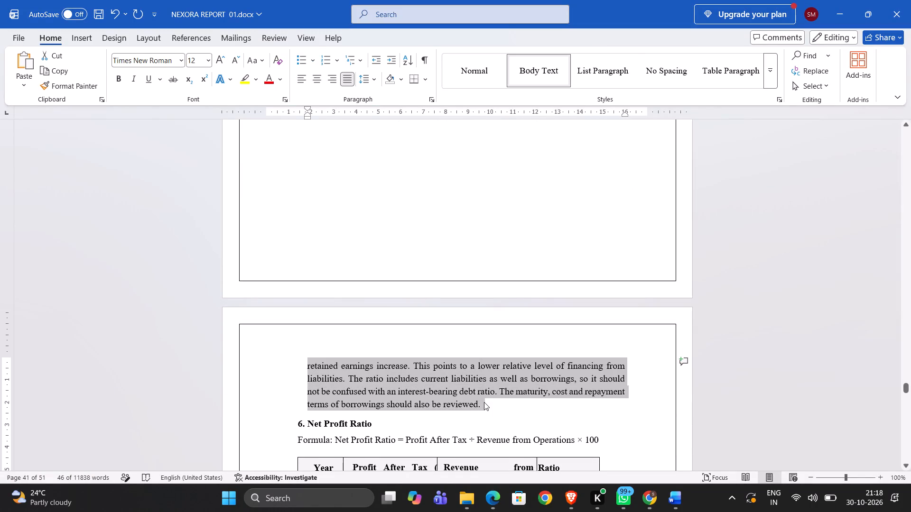
pyautogui.scroll(2, 483, 231)
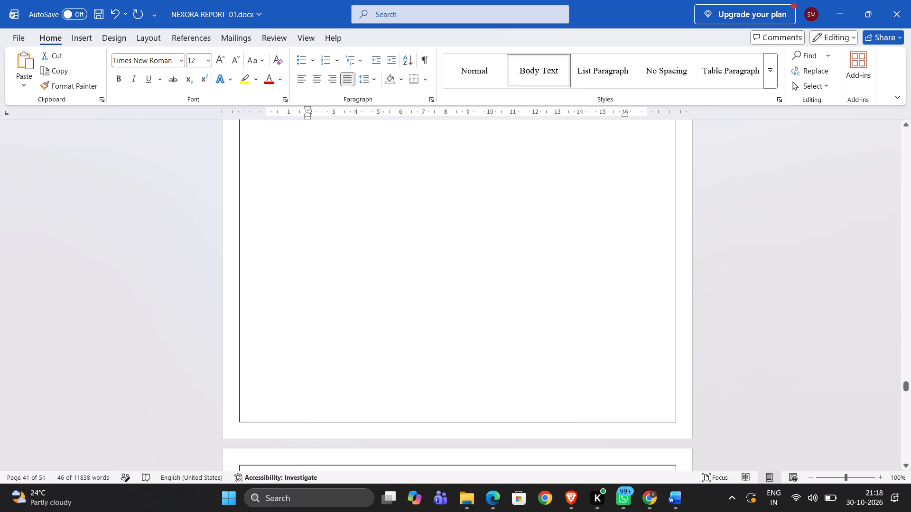
pyautogui.scroll(4, 483, 231)
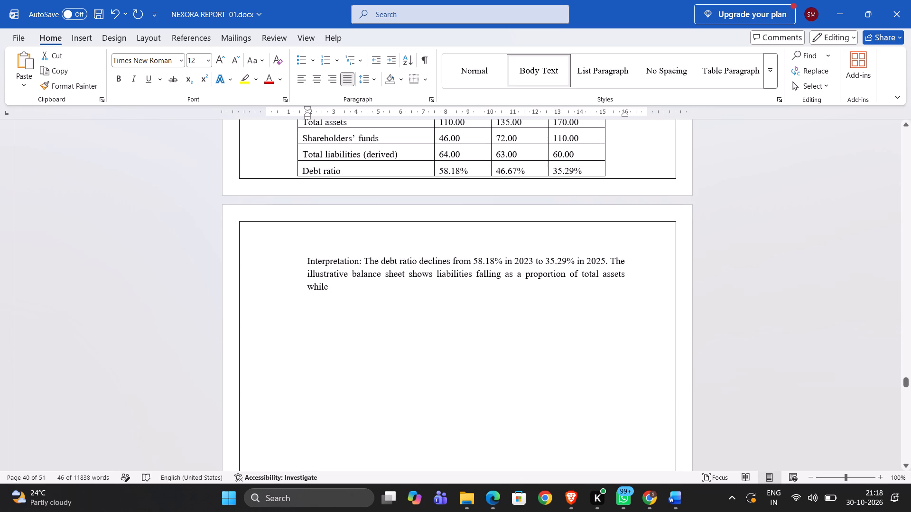
pyautogui.click(339, 288)
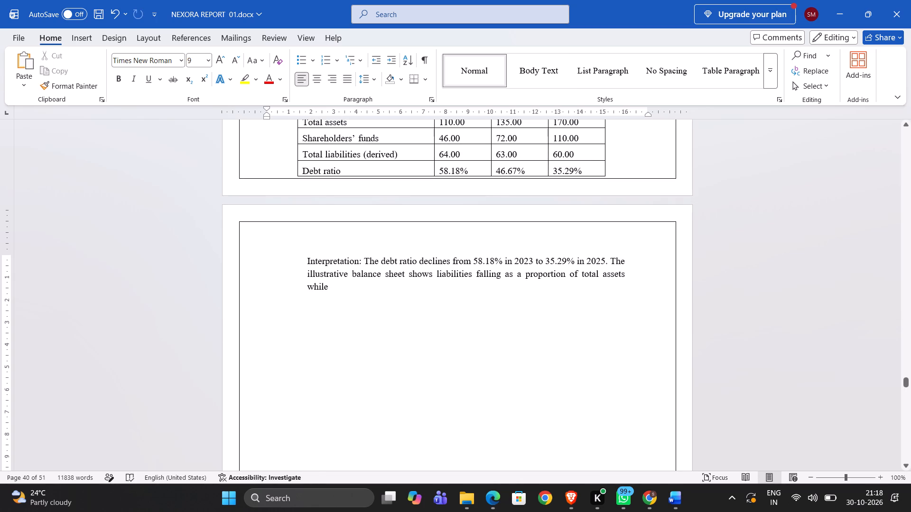
pyautogui.hotkey('ctrl', 'v')
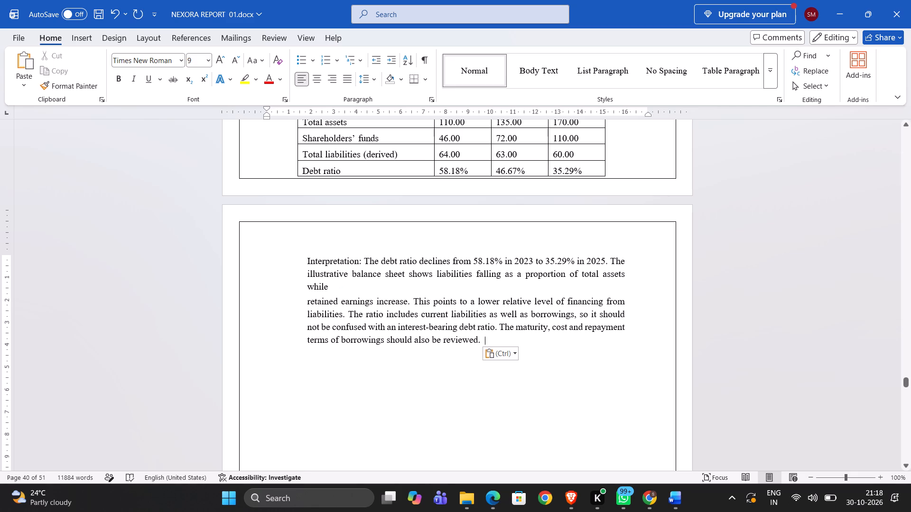
# Join the copied text to the Debt Ratio interpretation so the sentence reads "while retained earnings increase" in one paragraph.
pyautogui.click(302, 305)
pyautogui.press('BackSpace')
pyautogui.press('BackSpace')
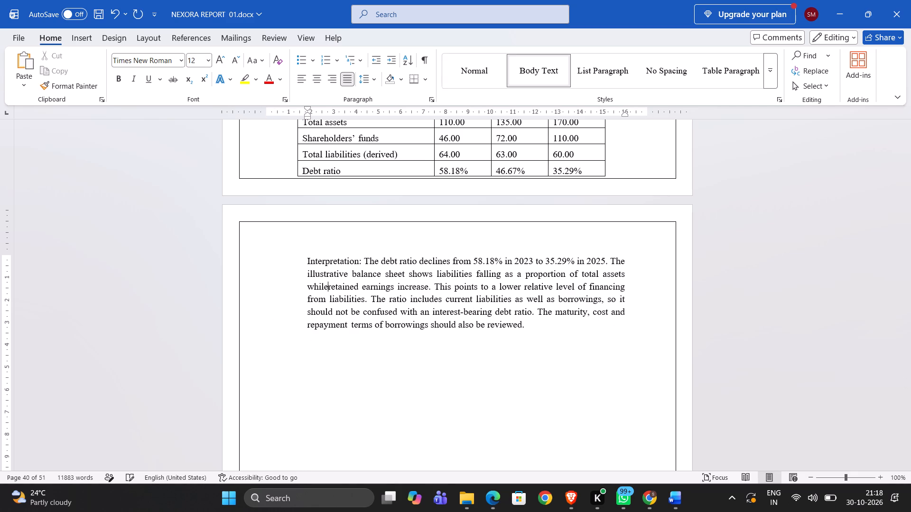
pyautogui.press('space')
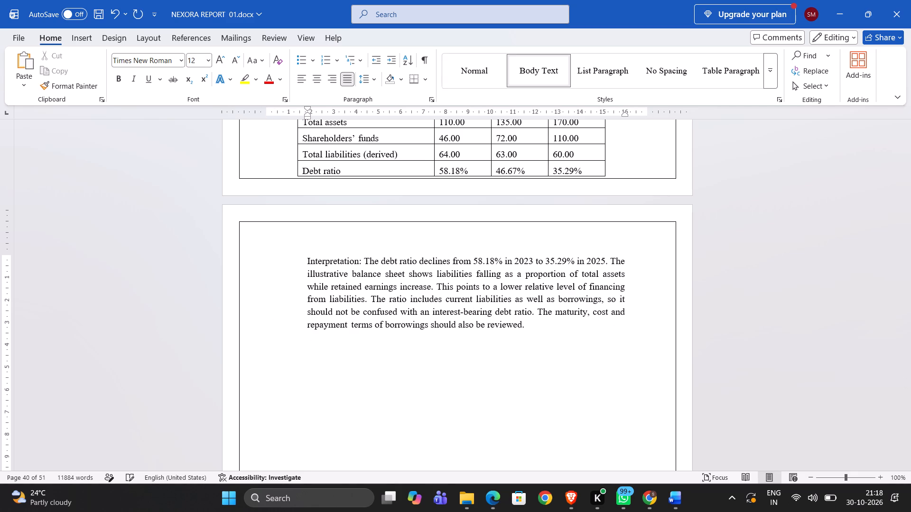
# Delete the duplicate "retained earnings increase" paragraph above the 6. Net Profit Ratio heading.
pyautogui.scroll(-2, 302, 305)
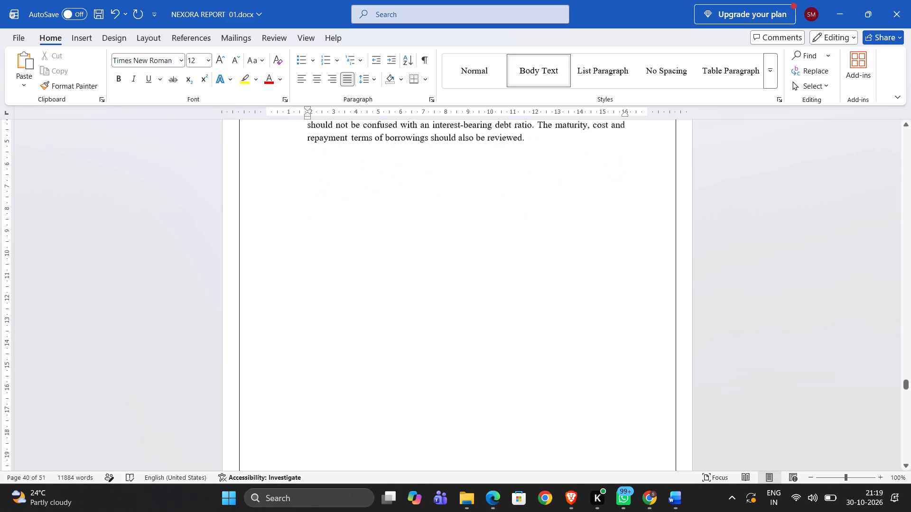
pyautogui.scroll(-5, 302, 305)
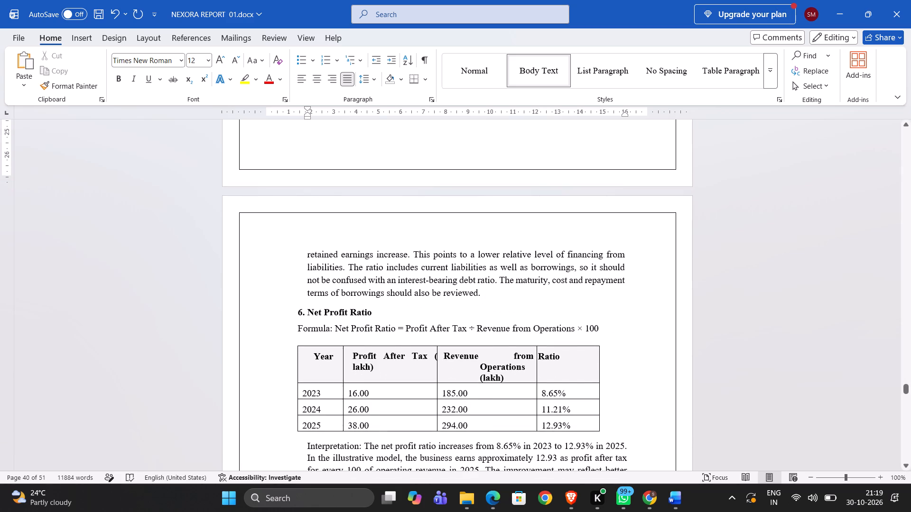
pyautogui.moveTo(489, 293); pyautogui.dragTo(345, 239)
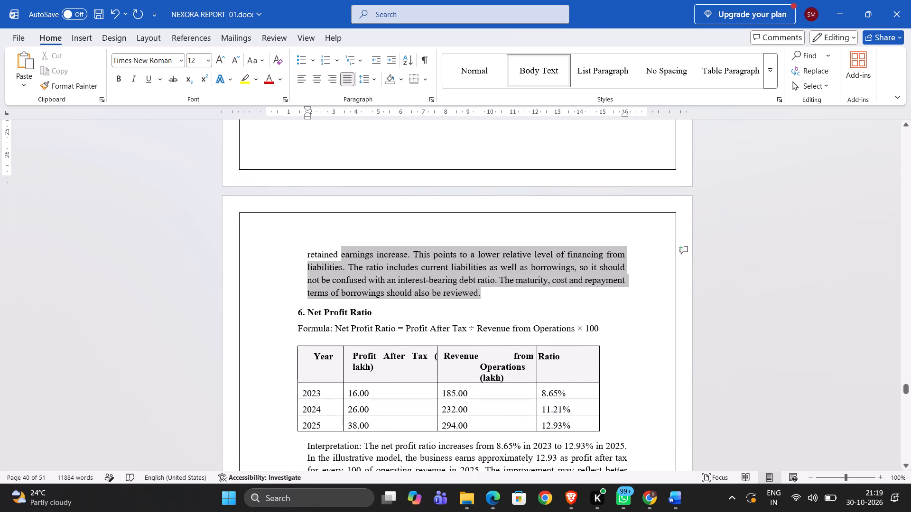
pyautogui.moveTo(345, 239); pyautogui.dragTo(304, 240)
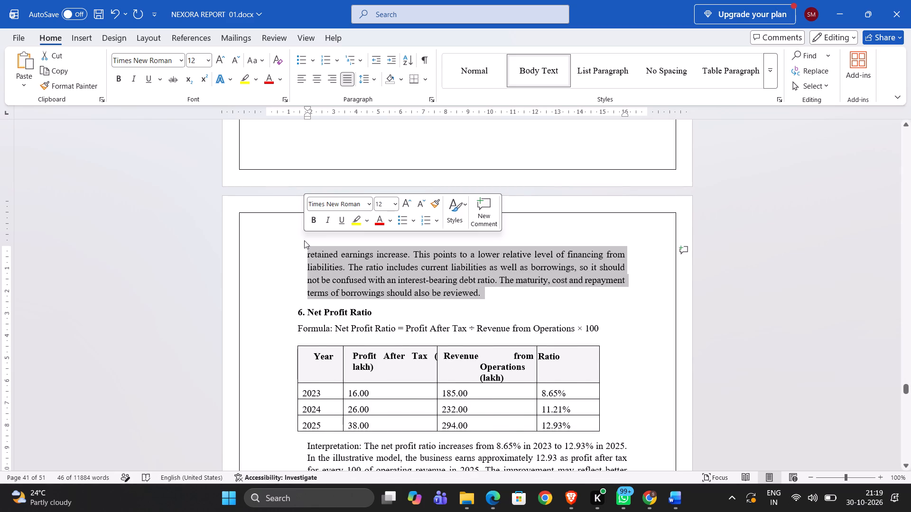
pyautogui.press('BackSpace')
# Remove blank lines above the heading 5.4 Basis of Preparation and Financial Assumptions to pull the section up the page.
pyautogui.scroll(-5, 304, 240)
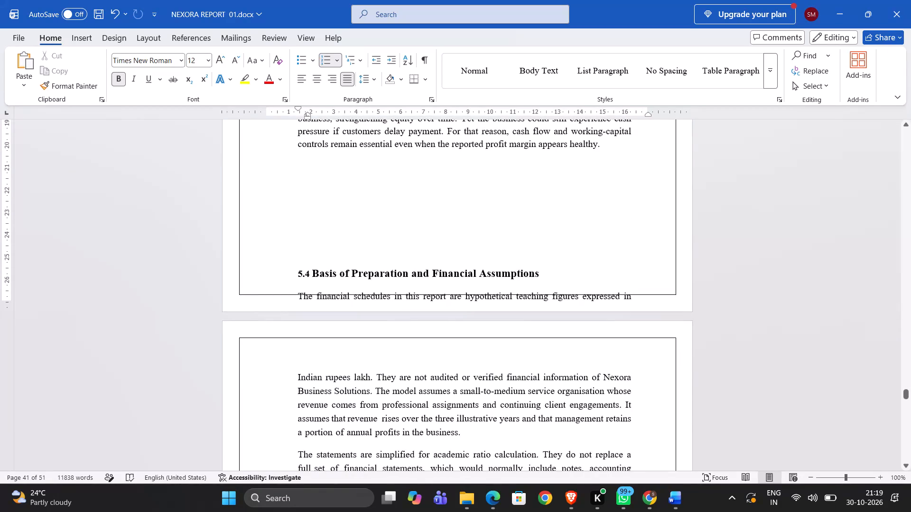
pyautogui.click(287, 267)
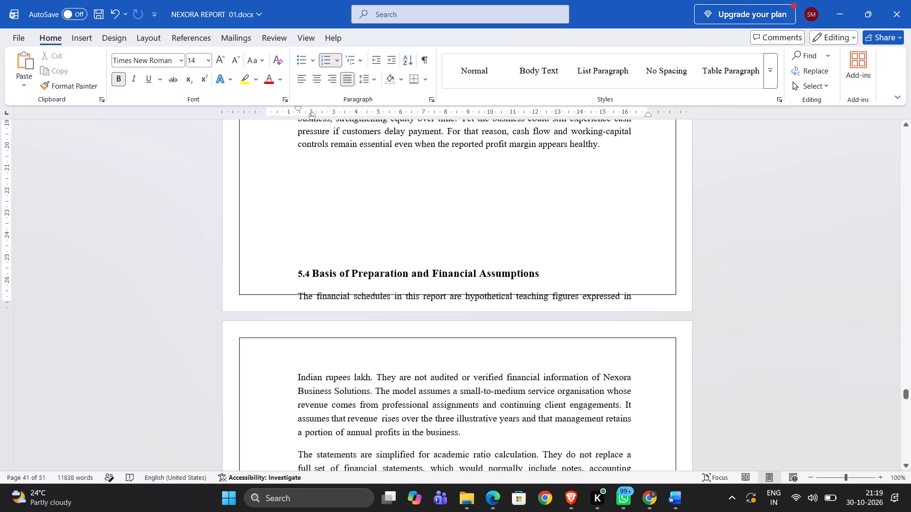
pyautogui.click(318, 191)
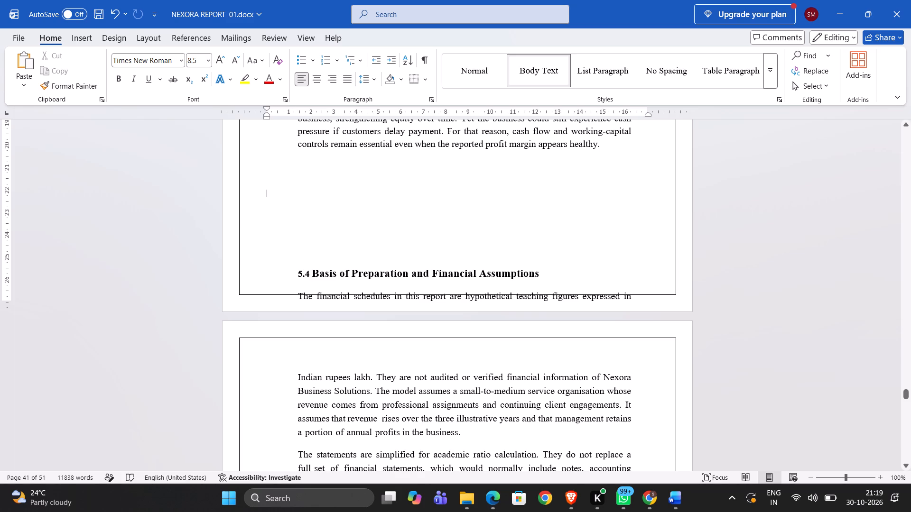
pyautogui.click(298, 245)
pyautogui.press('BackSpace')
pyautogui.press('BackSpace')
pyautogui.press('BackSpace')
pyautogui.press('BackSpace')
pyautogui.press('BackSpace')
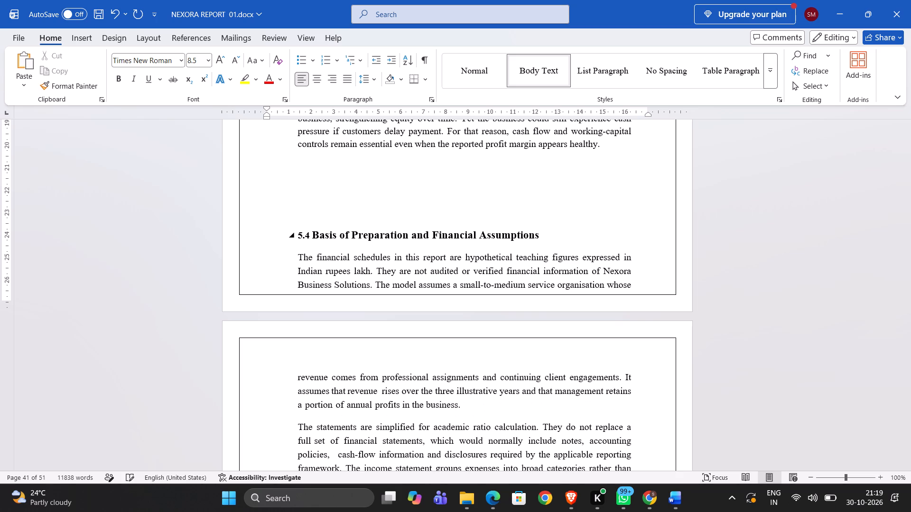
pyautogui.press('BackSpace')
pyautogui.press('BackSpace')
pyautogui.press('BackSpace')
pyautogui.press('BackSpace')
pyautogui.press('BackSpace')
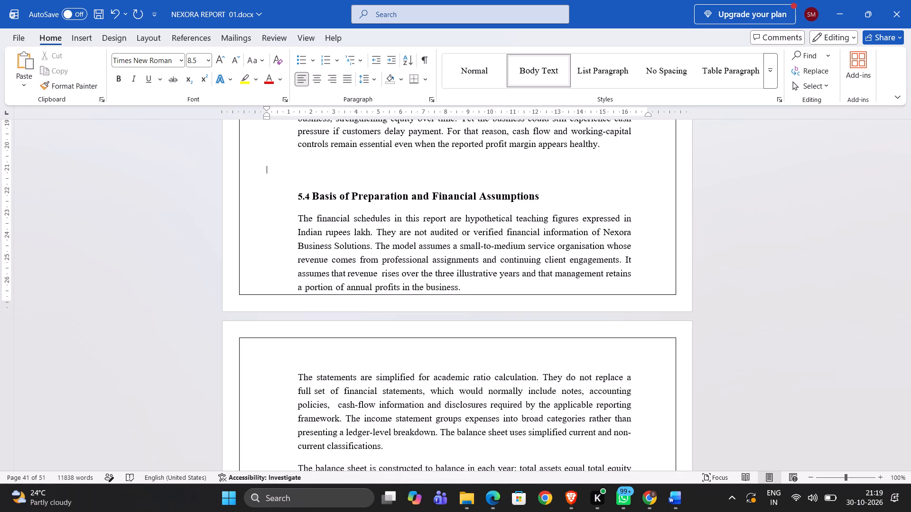
# Insert blank lines above the heading 5.4 Basis of Preparation and Financial Assumptions to push it onto the next page with its text.
pyautogui.press('Return')
pyautogui.press('Return')
pyautogui.press('Return')
pyautogui.press('Return')
pyautogui.press('Return')
pyautogui.press('Return')
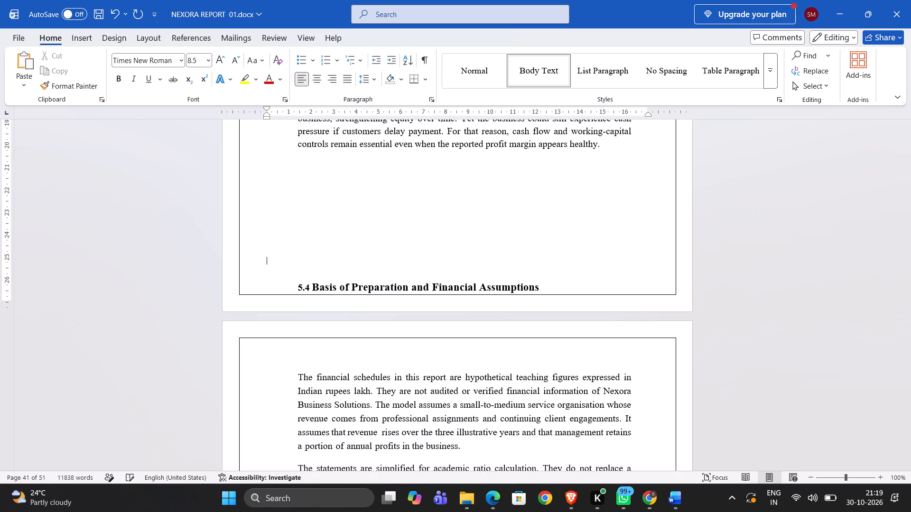
pyautogui.press('Return')
# Review the page layout from section 5.4 through section 5.9 and on through Chapter VI, Learning Experience.
pyautogui.scroll(-2, 298, 245)
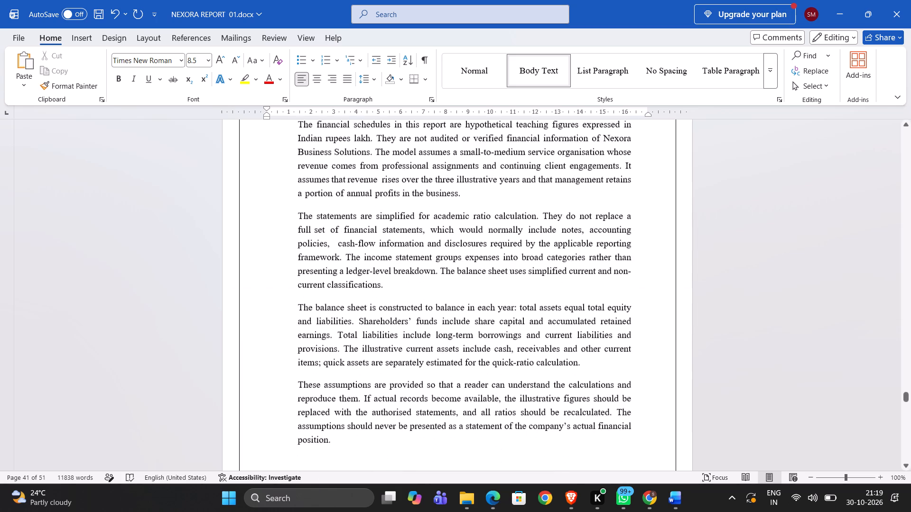
pyautogui.scroll(-8, 298, 245)
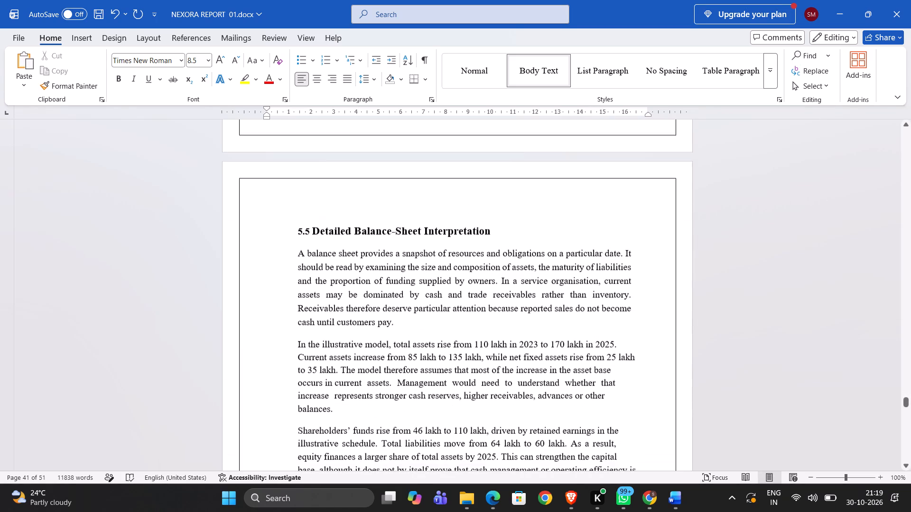
pyautogui.scroll(-6, 298, 245)
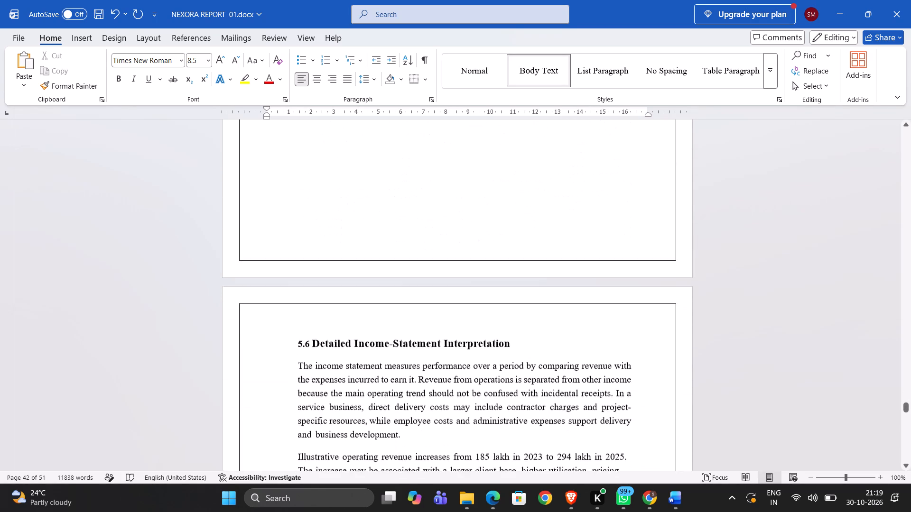
pyautogui.scroll(-8, 298, 245)
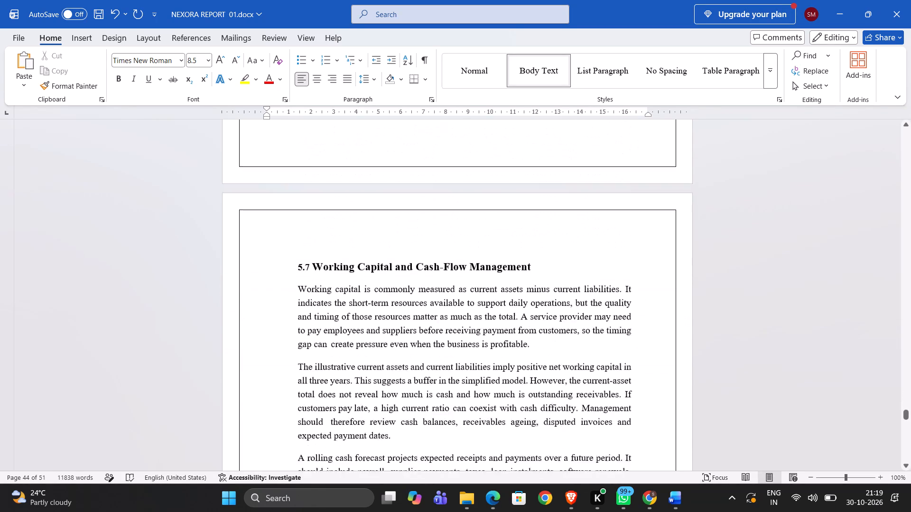
pyautogui.scroll(-8, 298, 245)
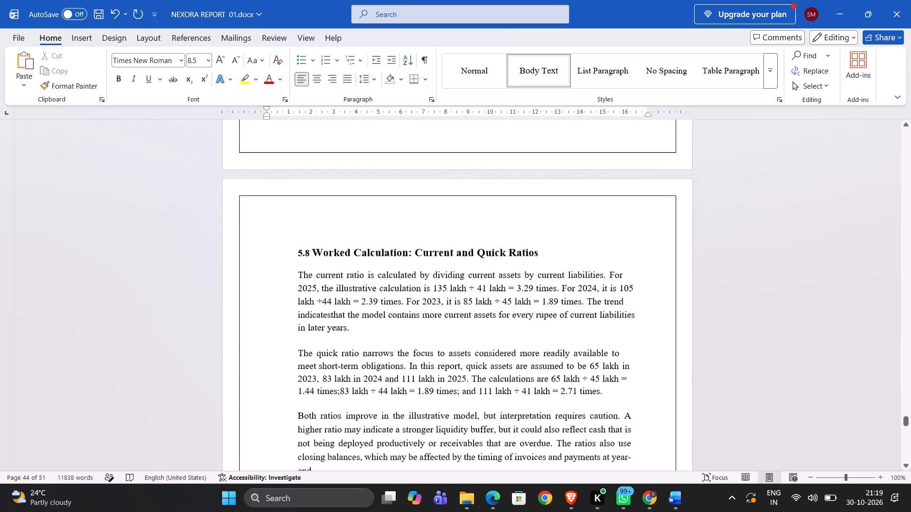
pyautogui.scroll(-6, 298, 245)
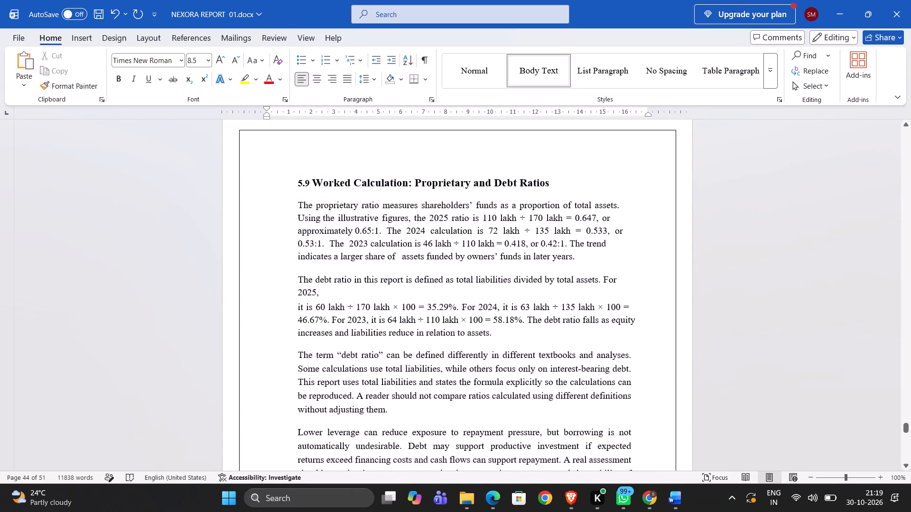
pyautogui.scroll(-7, 298, 245)
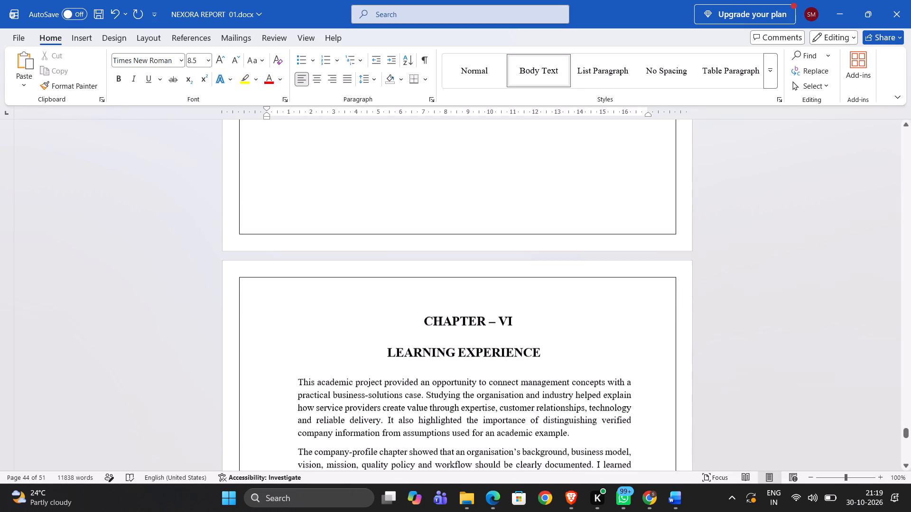
pyautogui.scroll(-2, 298, 245)
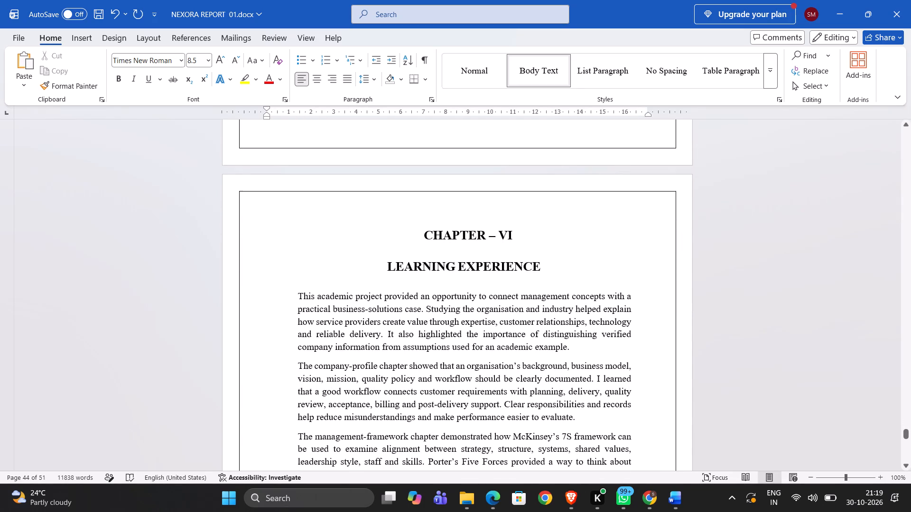
pyautogui.scroll(-1, 298, 245)
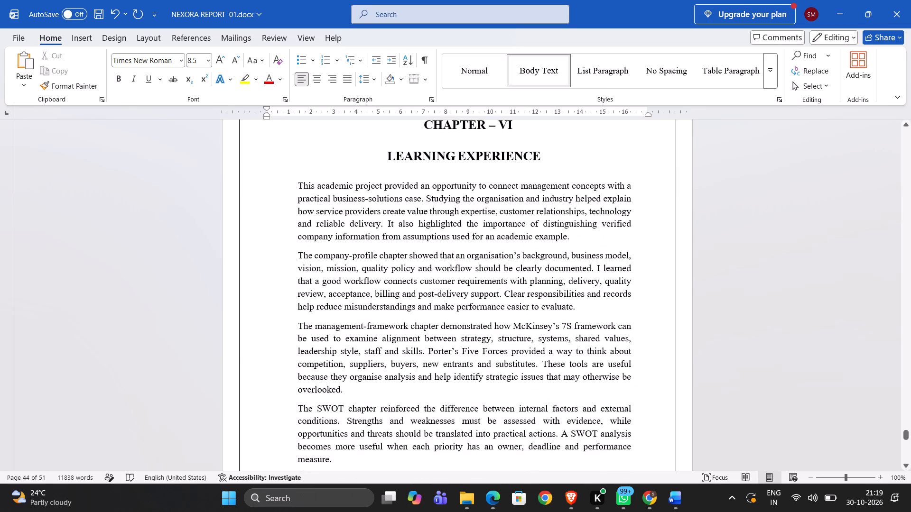
pyautogui.scroll(-2, 298, 245)
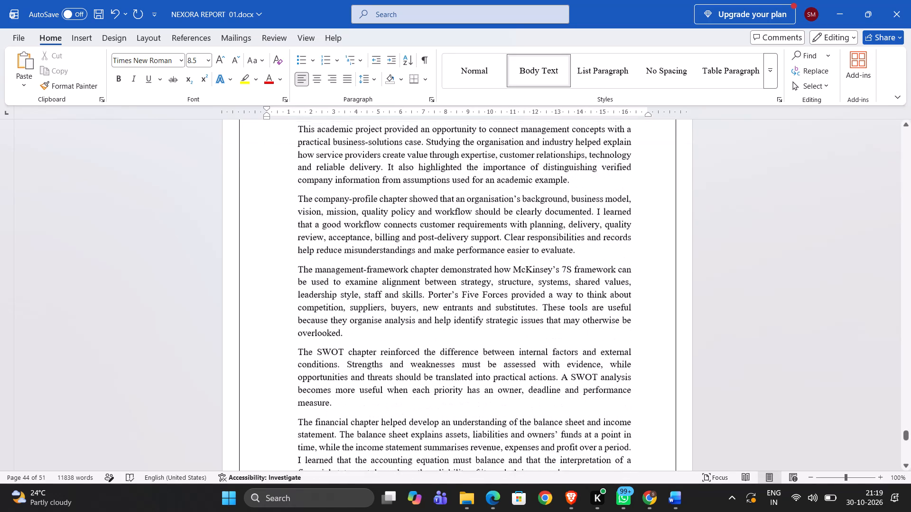
pyautogui.scroll(-2, 298, 245)
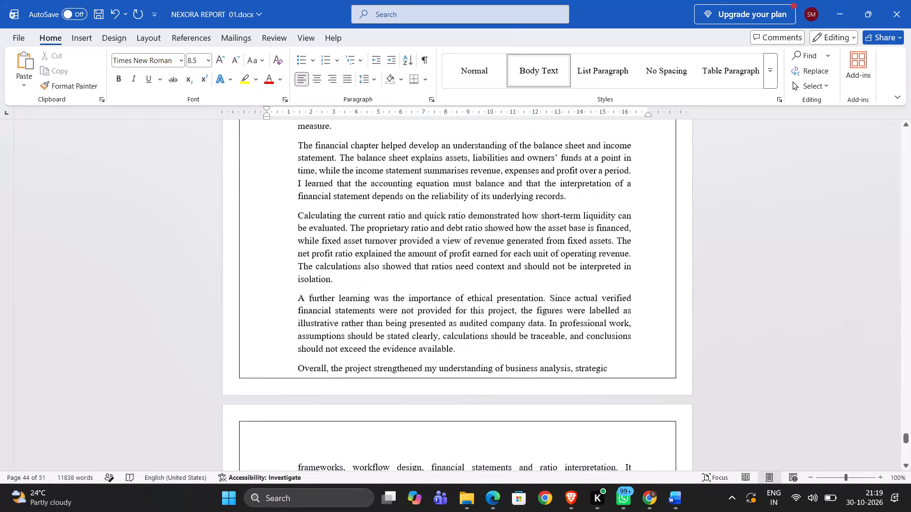
pyautogui.scroll(-2, 298, 245)
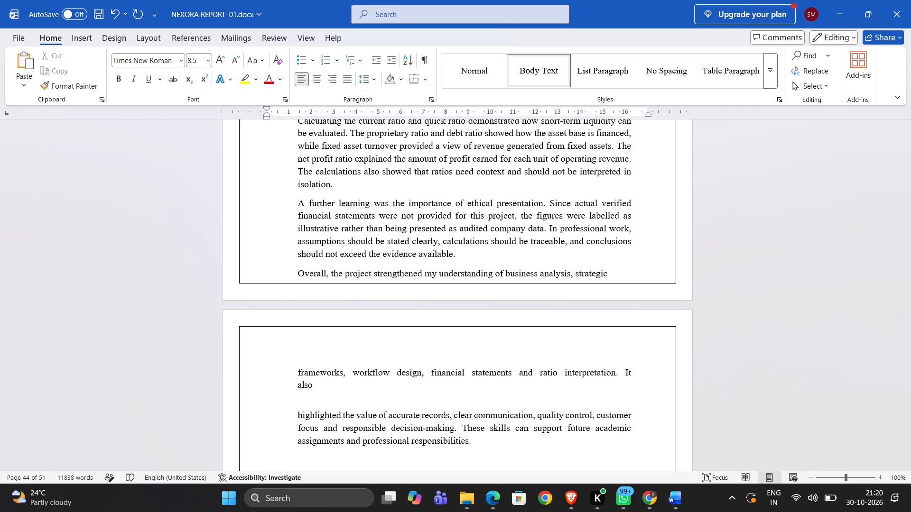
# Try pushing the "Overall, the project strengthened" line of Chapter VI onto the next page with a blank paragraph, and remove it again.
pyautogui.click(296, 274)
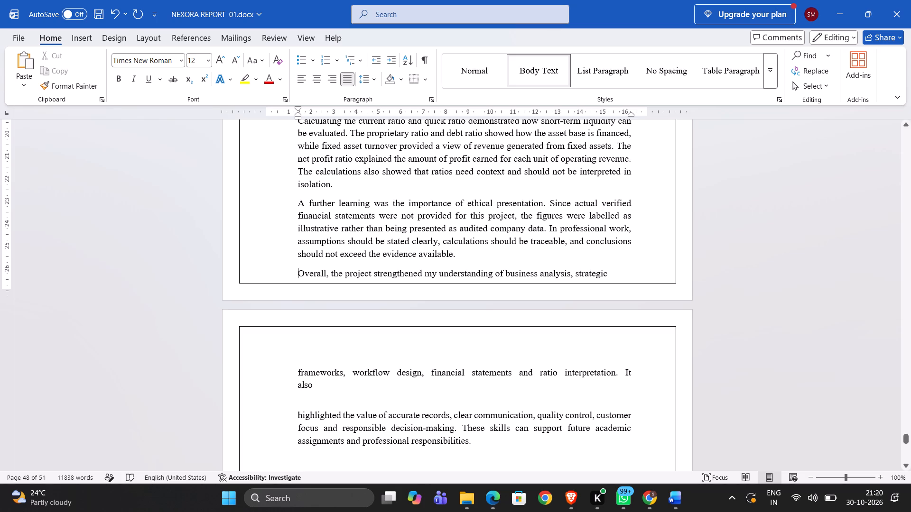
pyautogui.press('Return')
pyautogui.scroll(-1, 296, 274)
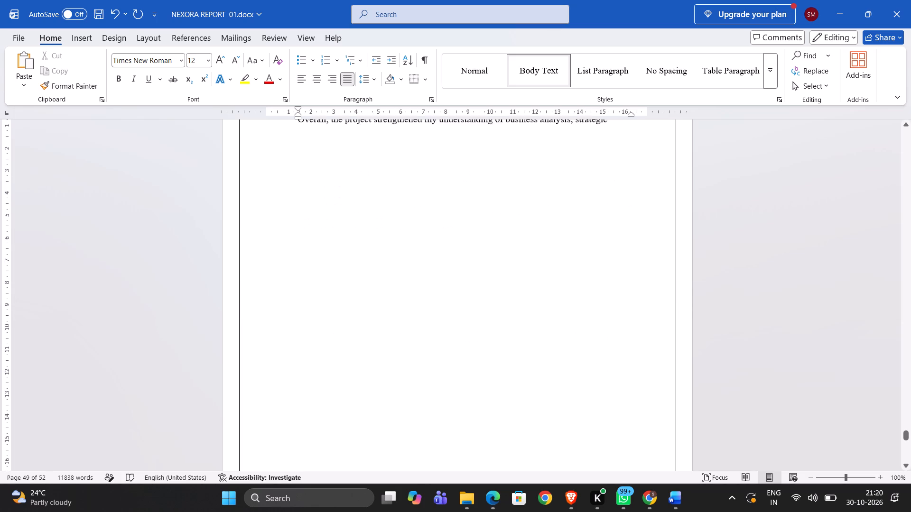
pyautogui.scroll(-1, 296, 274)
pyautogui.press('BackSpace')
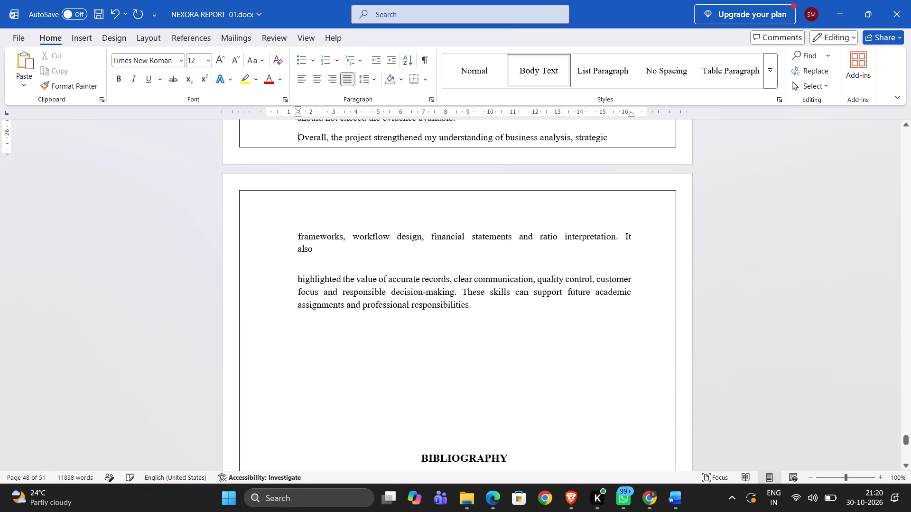
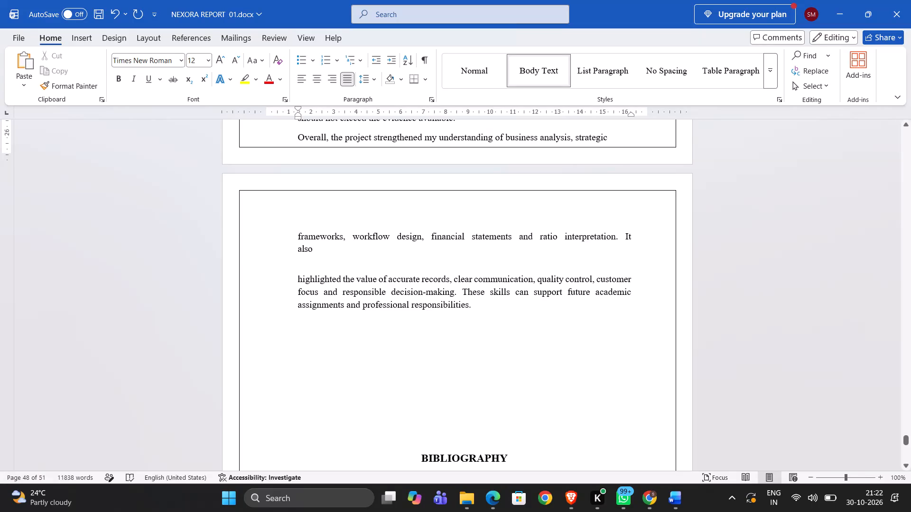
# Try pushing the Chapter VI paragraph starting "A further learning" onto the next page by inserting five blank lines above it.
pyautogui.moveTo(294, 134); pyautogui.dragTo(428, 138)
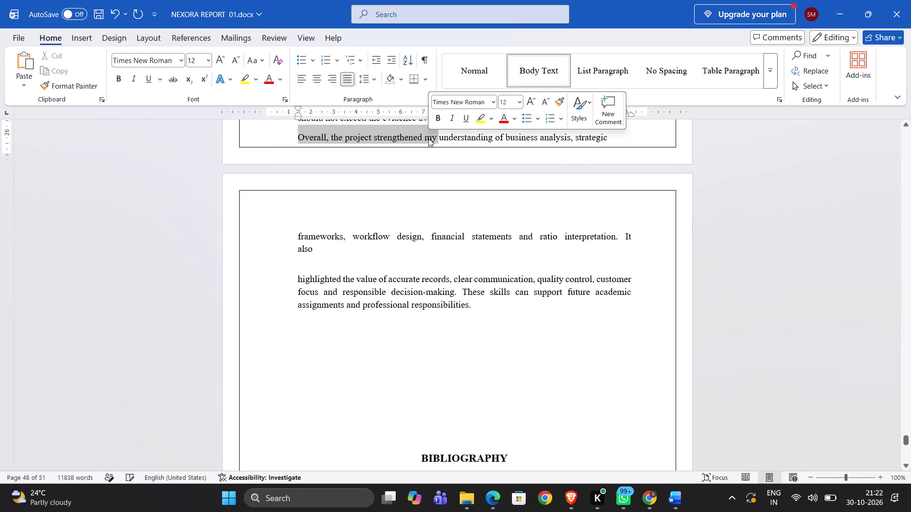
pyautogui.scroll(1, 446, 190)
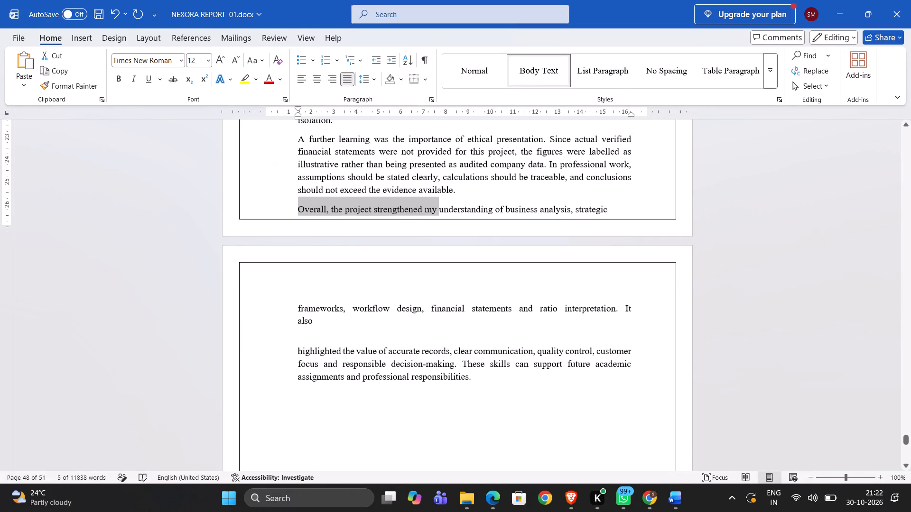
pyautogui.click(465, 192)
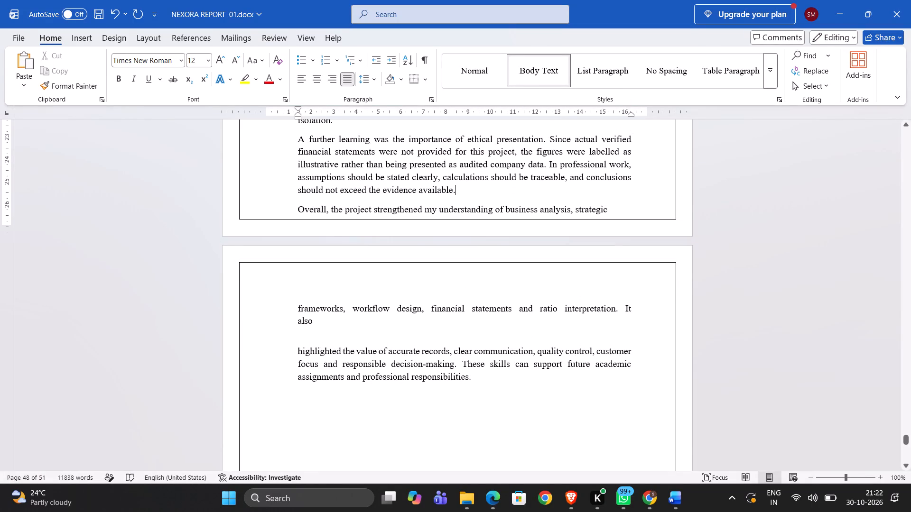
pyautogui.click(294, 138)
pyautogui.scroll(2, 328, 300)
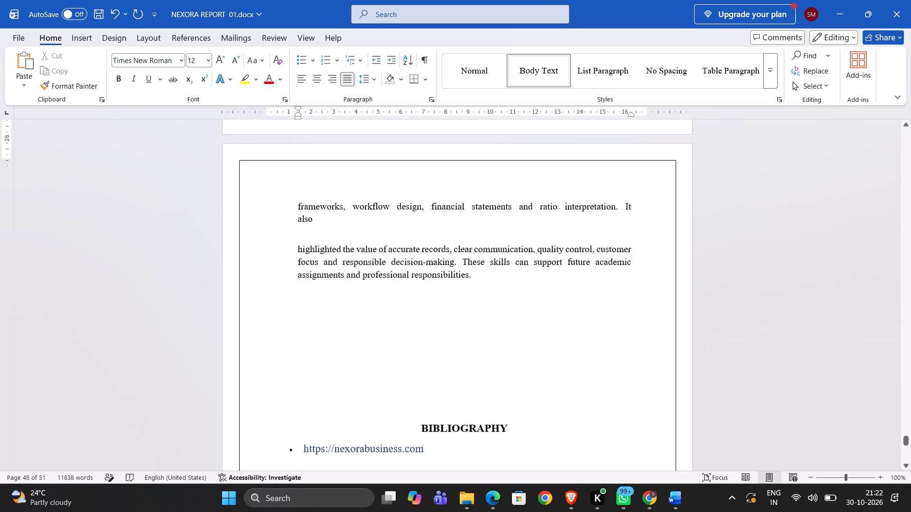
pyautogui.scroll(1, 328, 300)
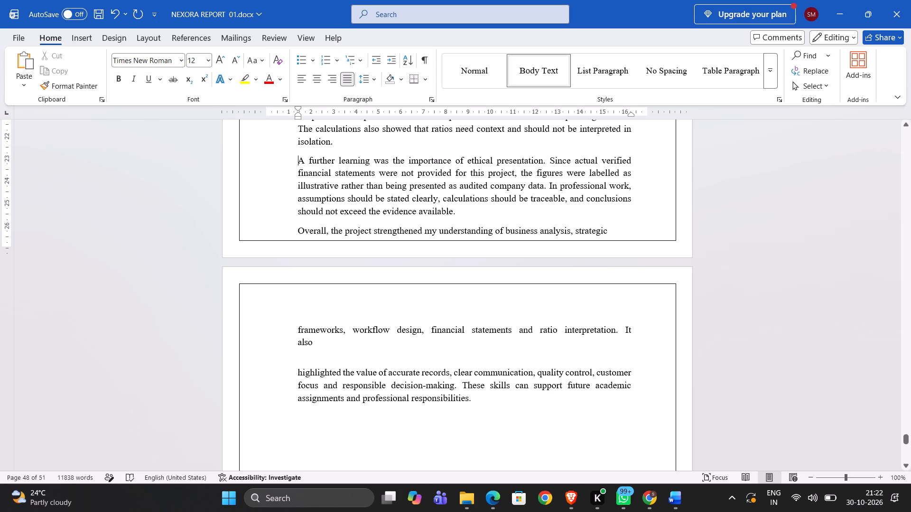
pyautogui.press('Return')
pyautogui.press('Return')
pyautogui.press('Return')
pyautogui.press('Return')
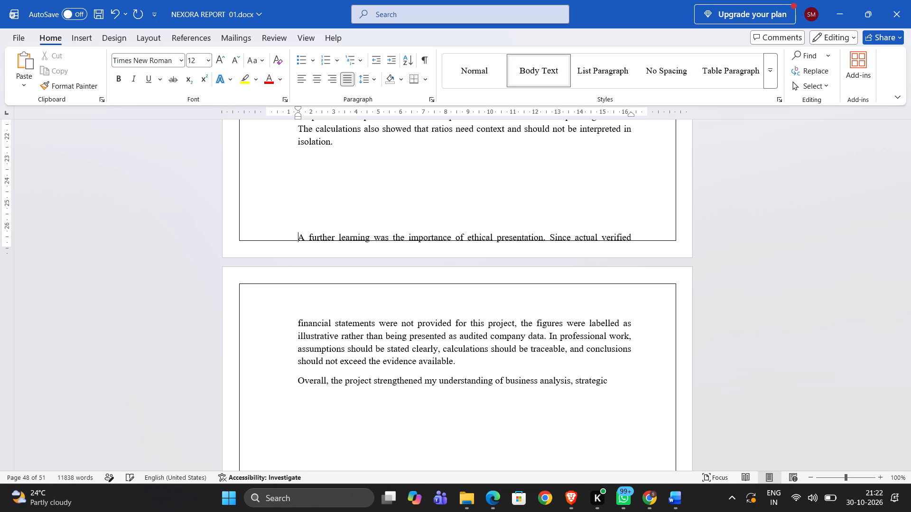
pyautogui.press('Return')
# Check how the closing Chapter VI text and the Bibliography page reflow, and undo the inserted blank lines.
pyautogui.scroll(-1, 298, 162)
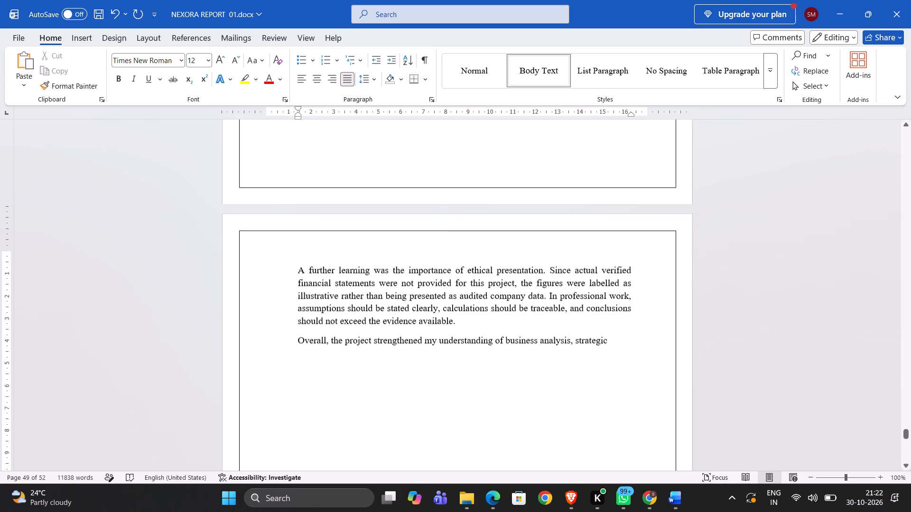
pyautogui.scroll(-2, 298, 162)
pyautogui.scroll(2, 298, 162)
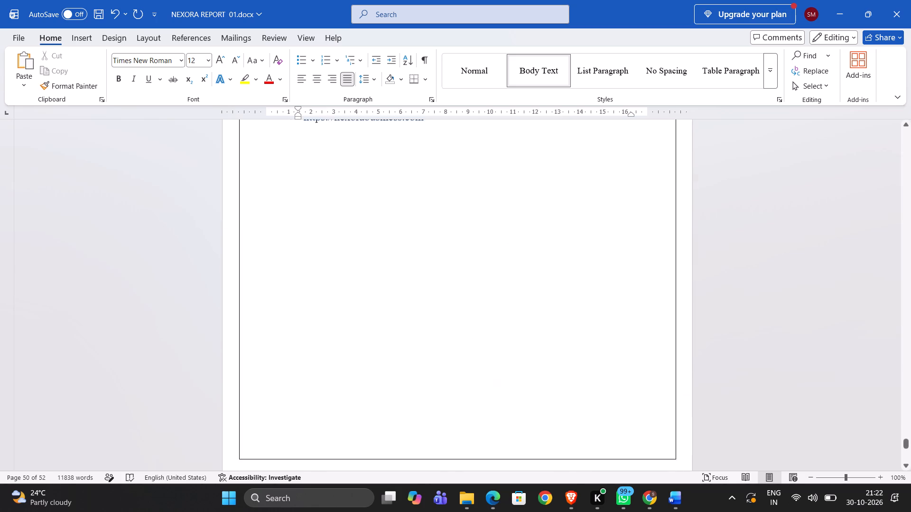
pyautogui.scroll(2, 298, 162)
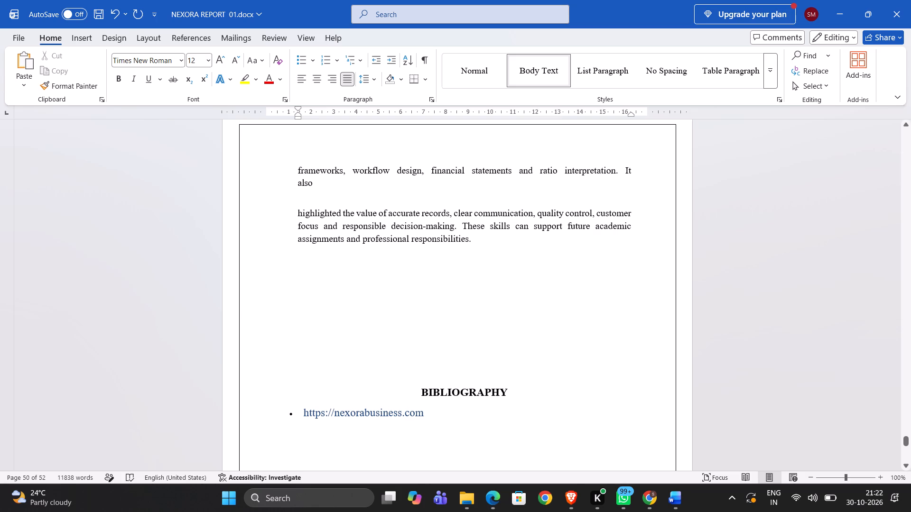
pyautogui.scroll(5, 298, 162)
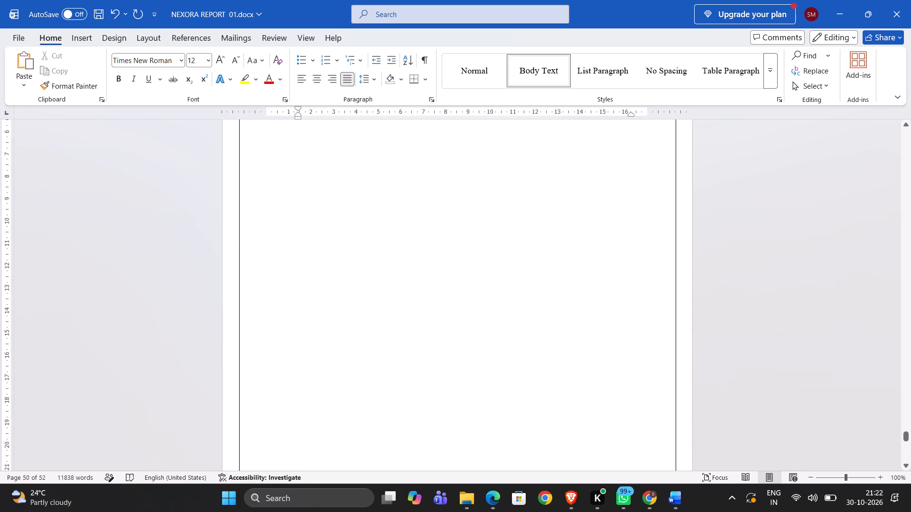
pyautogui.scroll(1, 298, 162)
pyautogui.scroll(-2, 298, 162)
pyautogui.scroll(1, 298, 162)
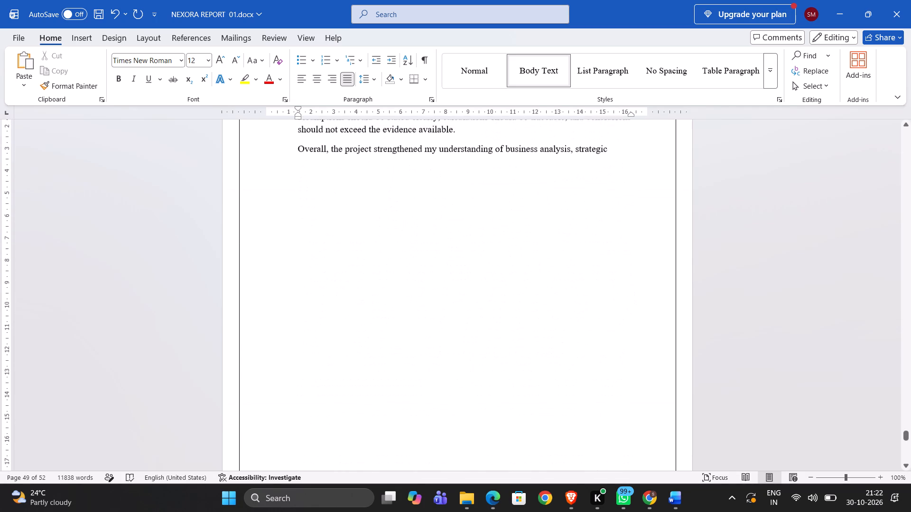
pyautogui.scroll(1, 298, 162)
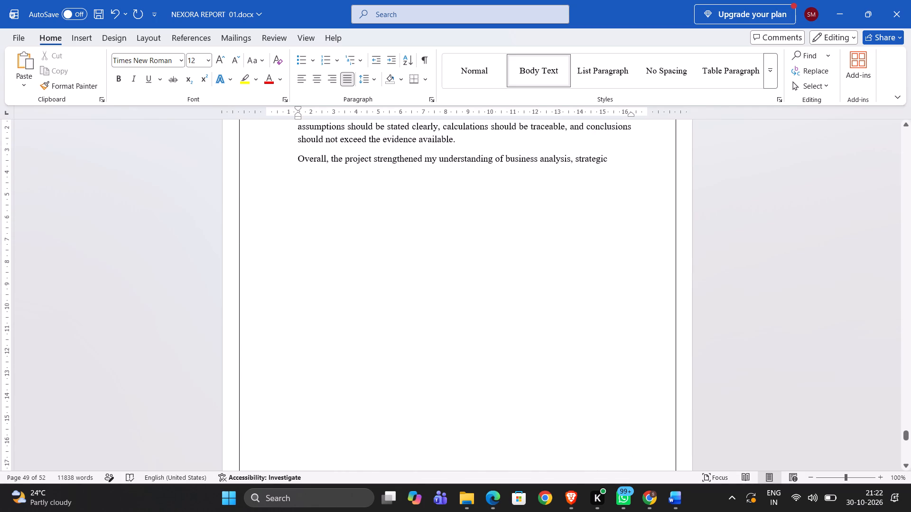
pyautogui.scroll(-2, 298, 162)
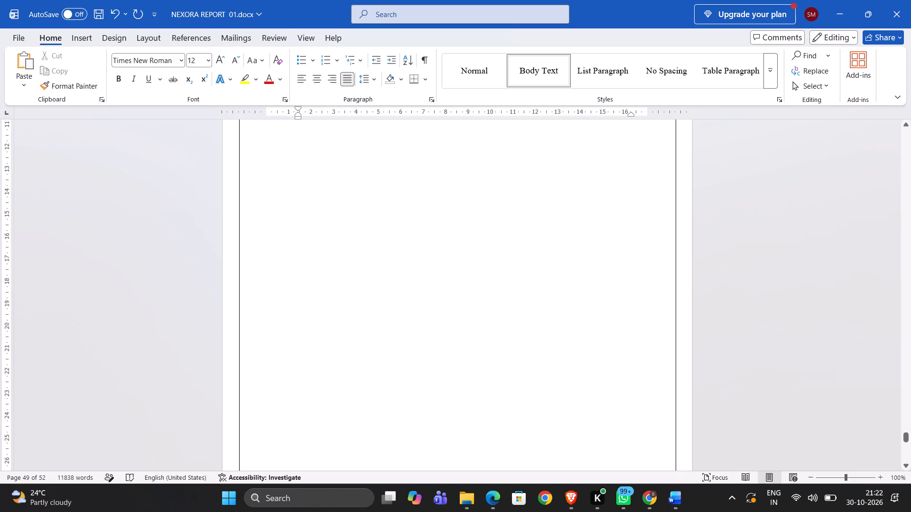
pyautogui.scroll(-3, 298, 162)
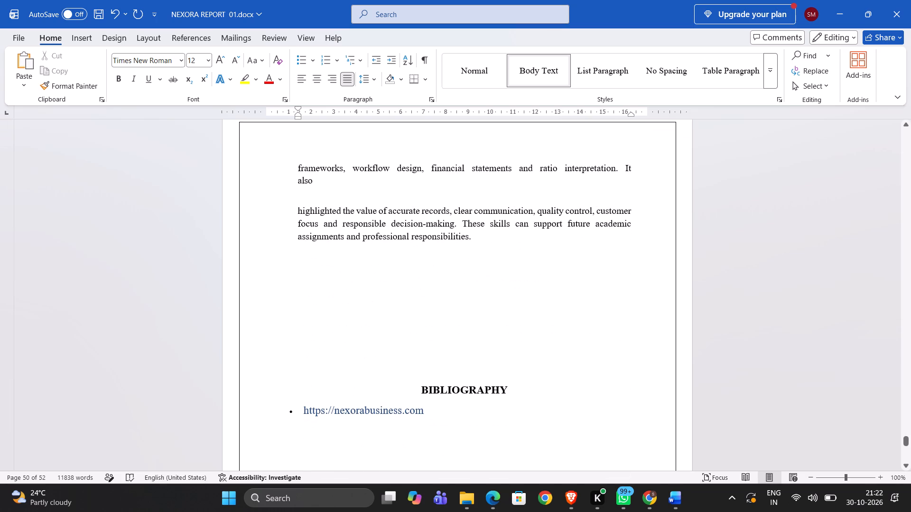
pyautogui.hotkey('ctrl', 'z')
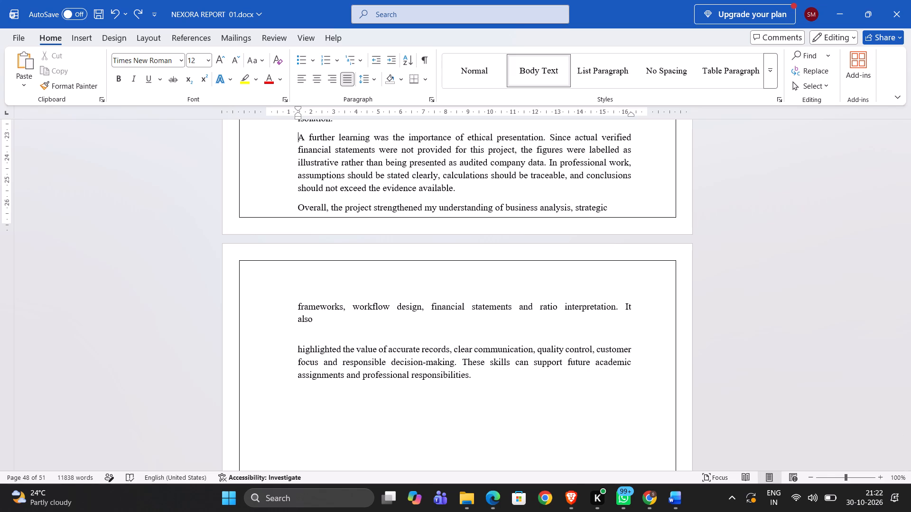
# Apply a box page border to the whole document so the Internship Weekly Report and Annexure pages are framed too.
pyautogui.scroll(-8, 298, 162)
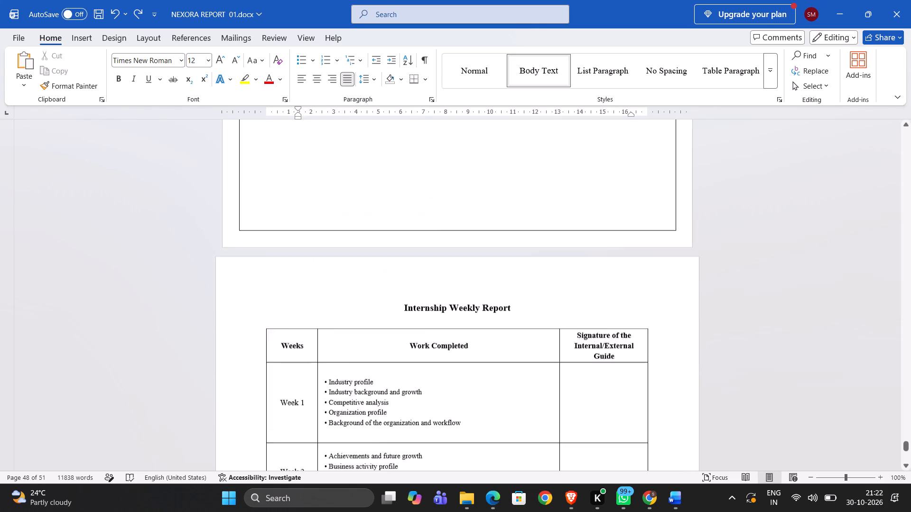
pyautogui.scroll(-3, 298, 162)
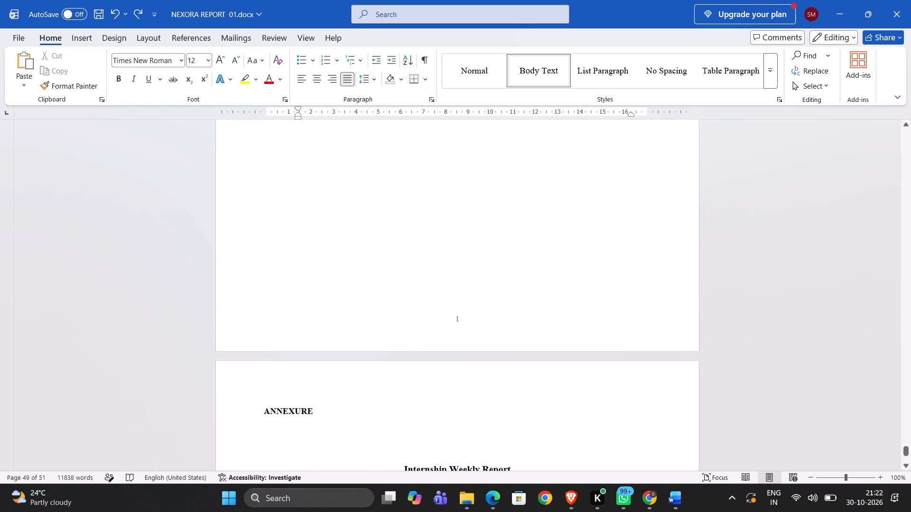
pyautogui.scroll(-3, 298, 162)
pyautogui.scroll(5, 298, 162)
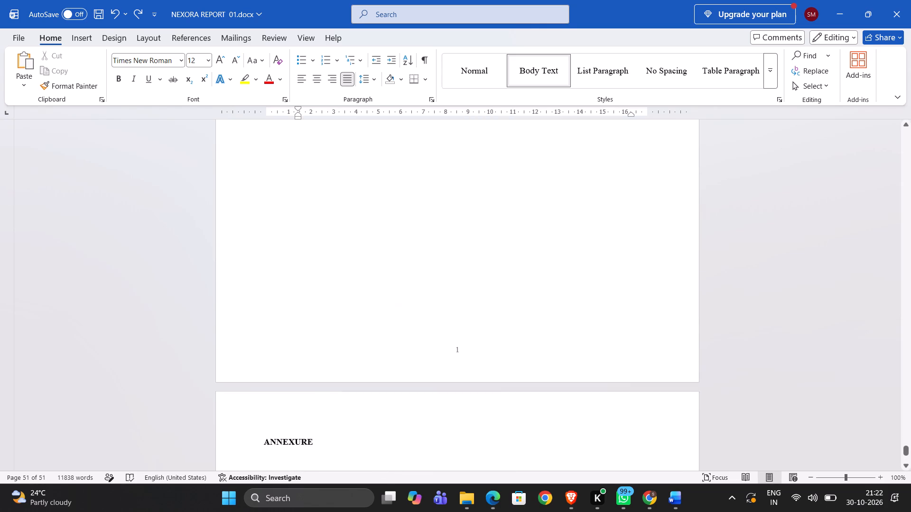
pyautogui.scroll(2, 298, 162)
pyautogui.click(327, 322)
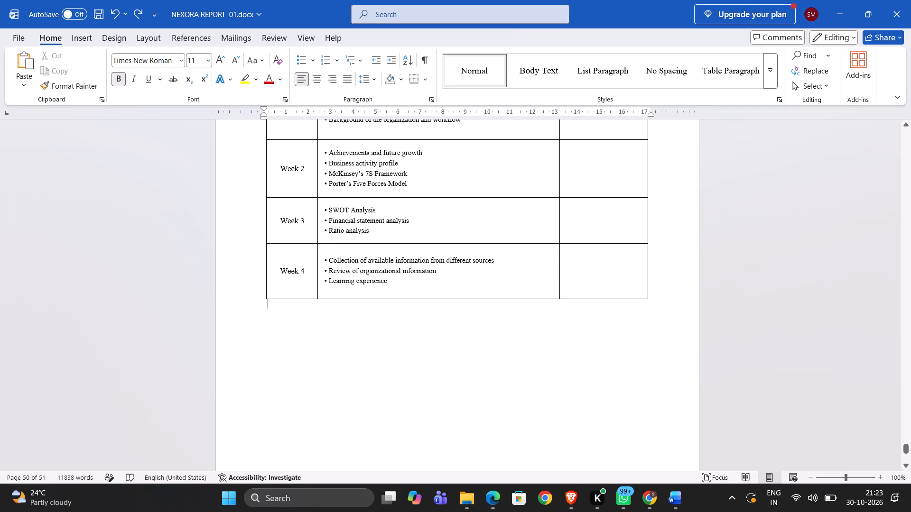
pyautogui.scroll(3, 327, 322)
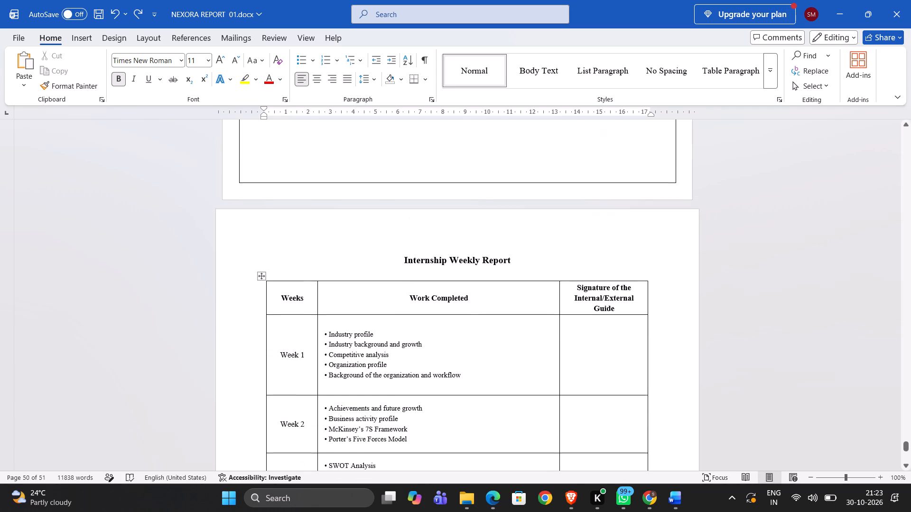
pyautogui.click(310, 248)
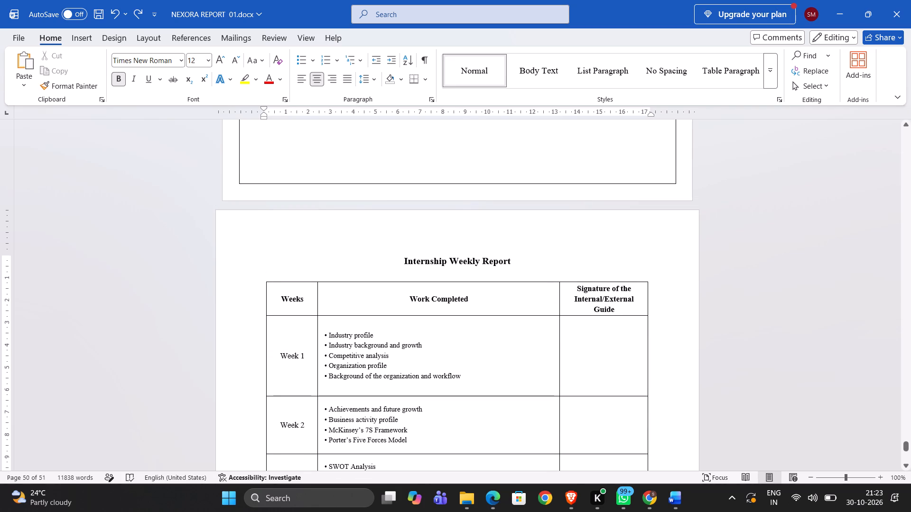
pyautogui.click(113, 32)
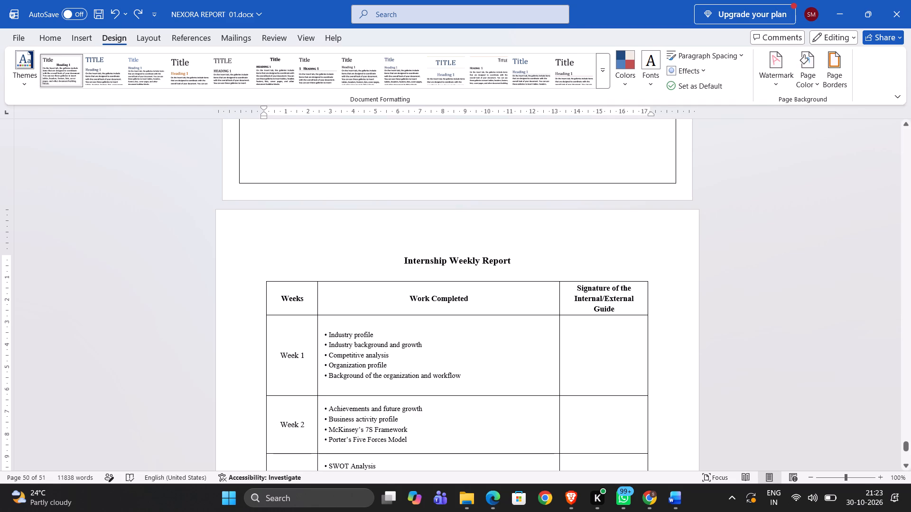
pyautogui.click(833, 75)
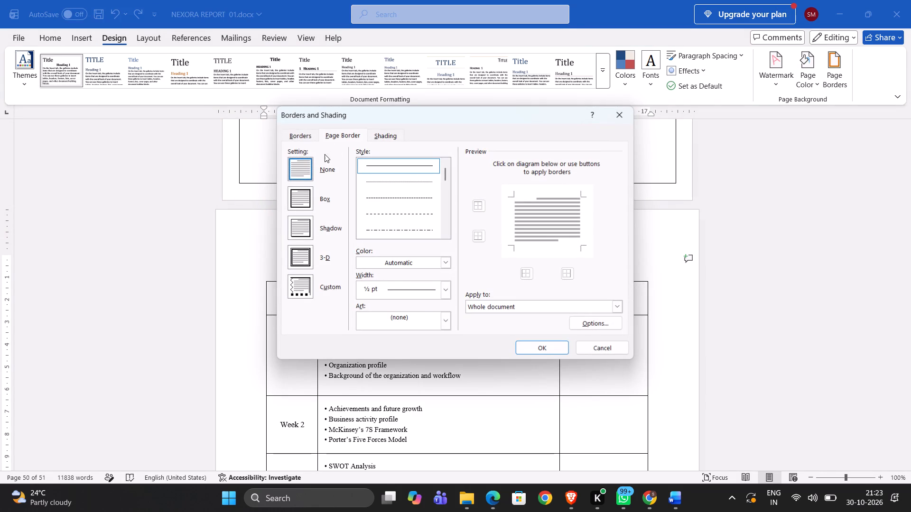
pyautogui.click(297, 201)
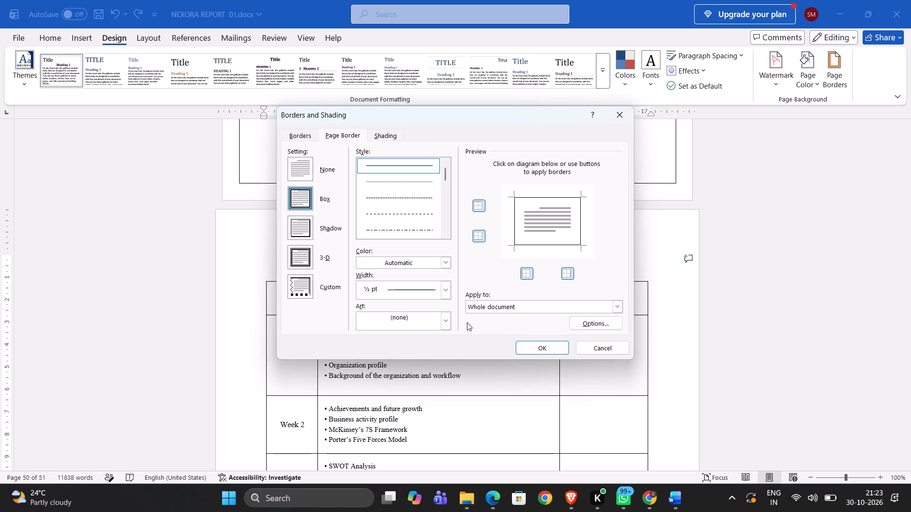
pyautogui.click(534, 348)
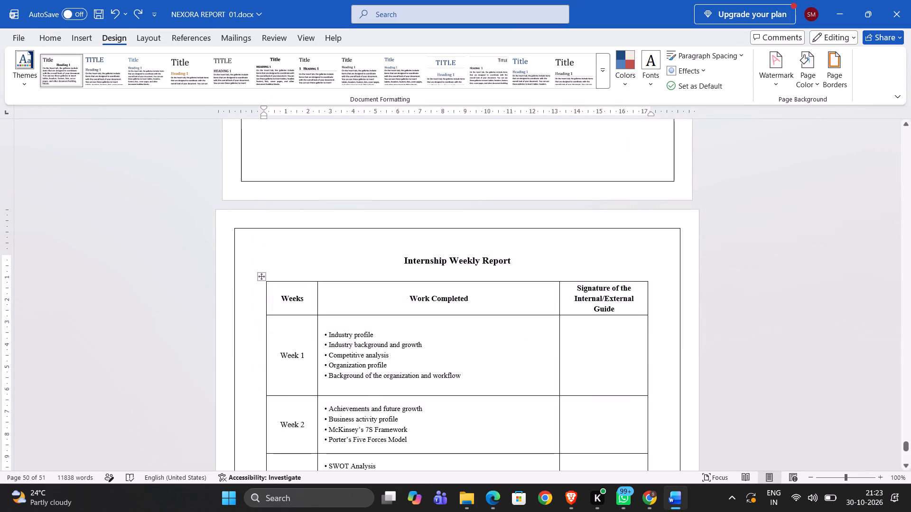
# Delete the page number from the footer of the final section holding the Internship Weekly Report and Annexure pages.
pyautogui.scroll(-5, 534, 348)
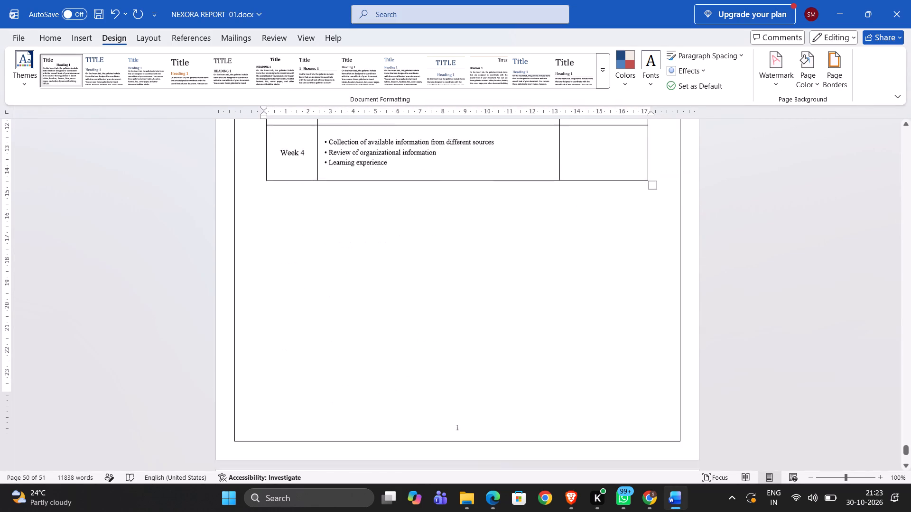
pyautogui.scroll(-5, 534, 348)
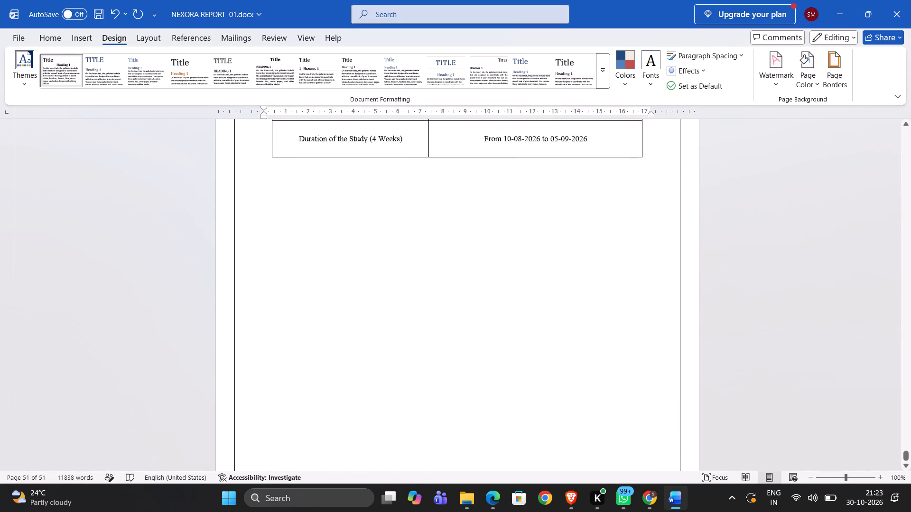
pyautogui.scroll(-1, 534, 348)
pyautogui.scroll(2, 534, 348)
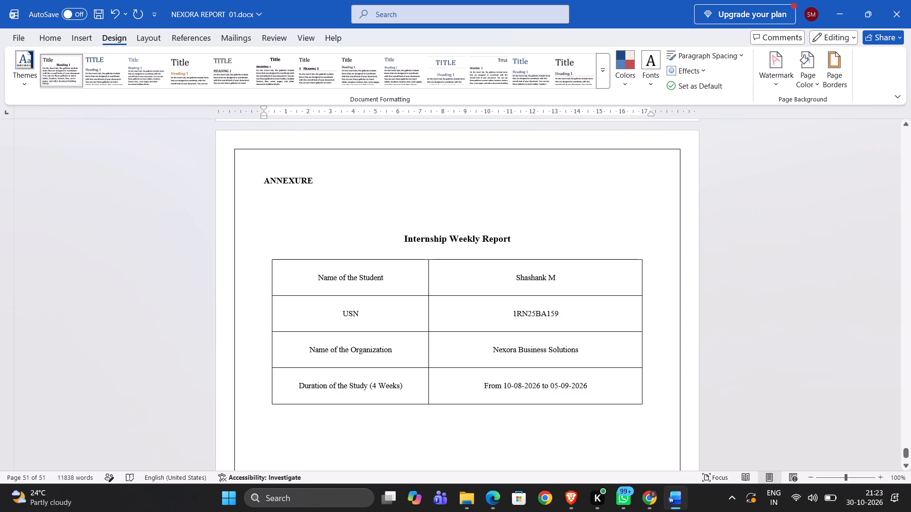
pyautogui.scroll(2, 534, 348)
pyautogui.click(461, 311)
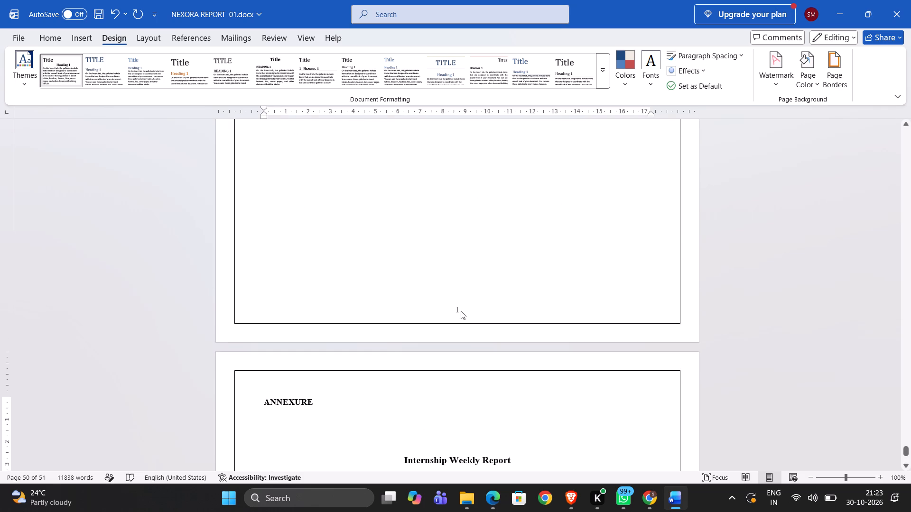
pyautogui.doubleClick(461, 311)
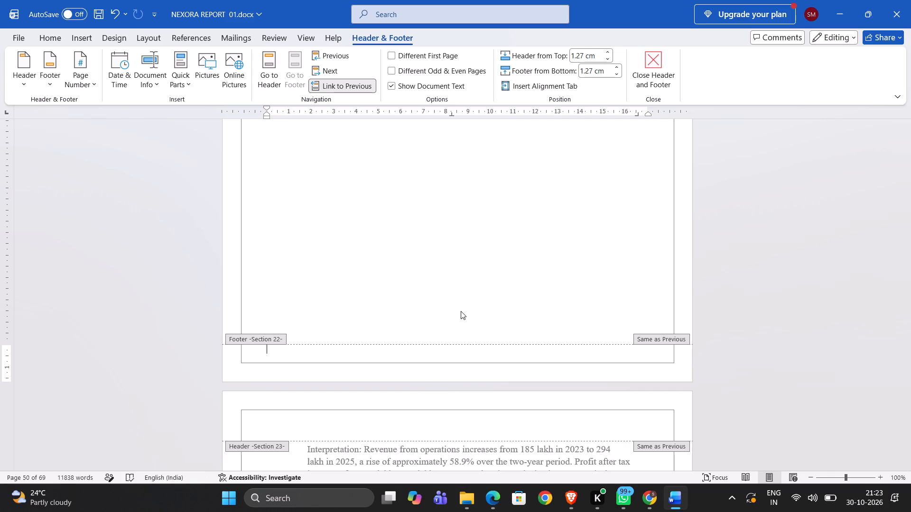
pyautogui.scroll(-6, 461, 311)
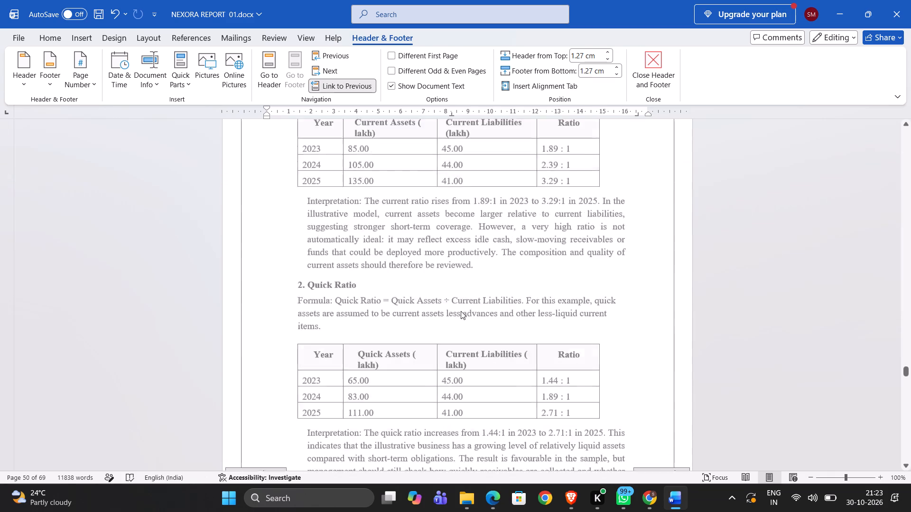
pyautogui.scroll(-2, 461, 311)
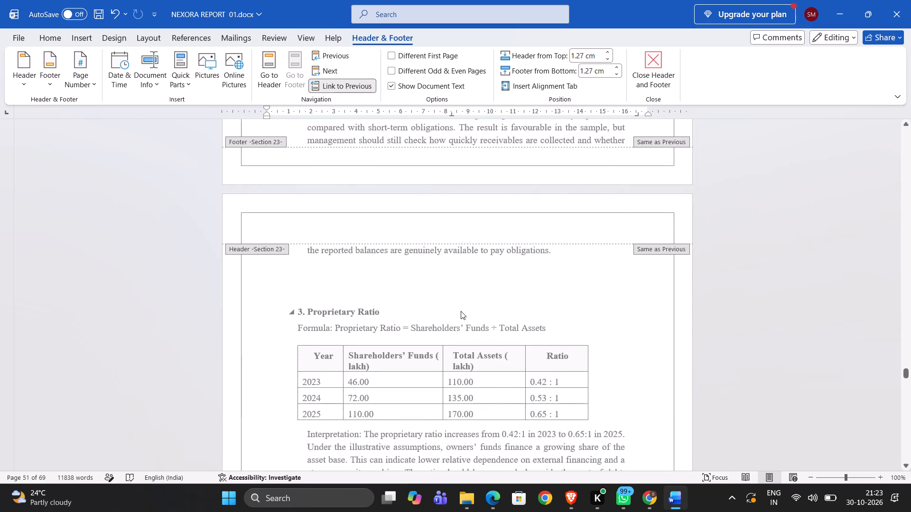
pyautogui.scroll(-18, 461, 311)
pyautogui.scroll(-11, 461, 311)
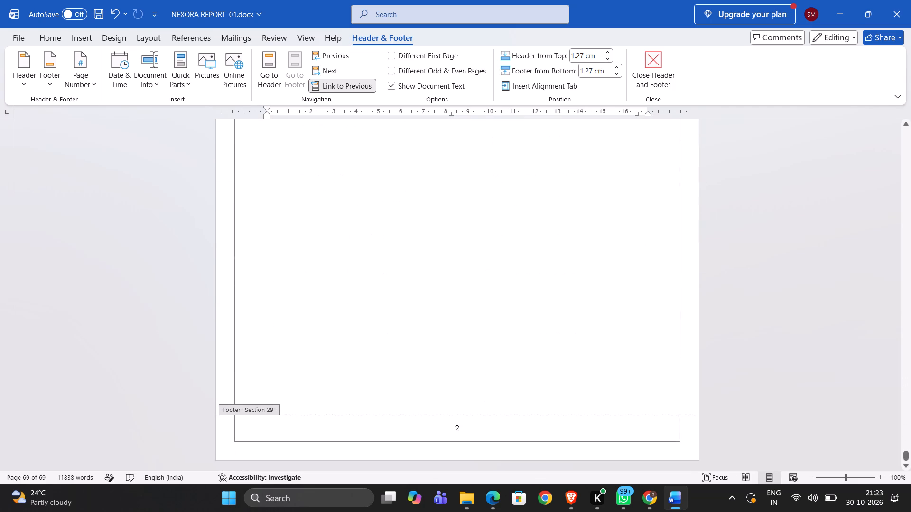
pyautogui.click(462, 426)
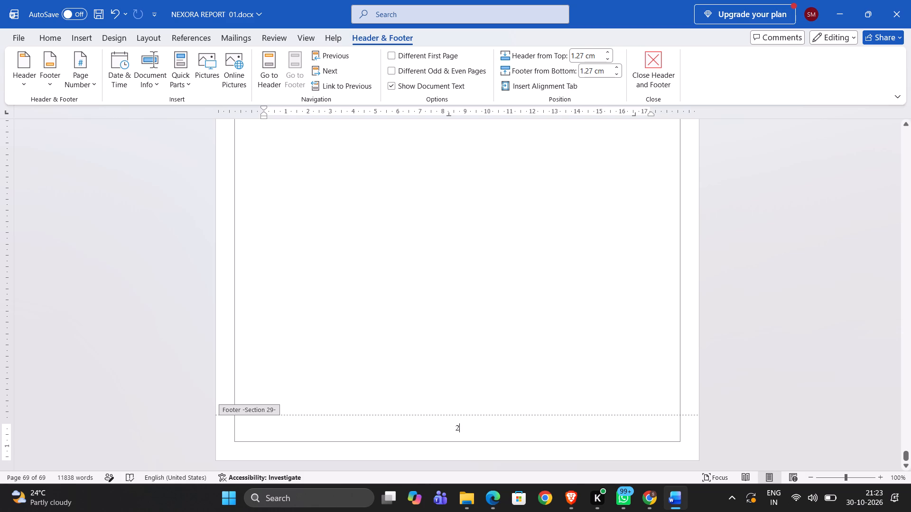
pyautogui.press('BackSpace')
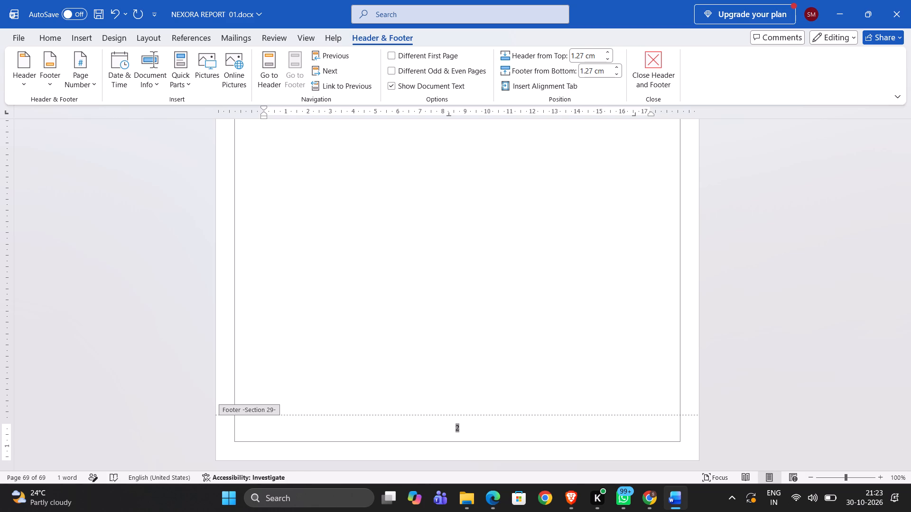
pyautogui.press('BackSpace')
# Check the footers of the Annexure, Internship Weekly Report and preceding pages, and leave footer editing.
pyautogui.scroll(3, 462, 426)
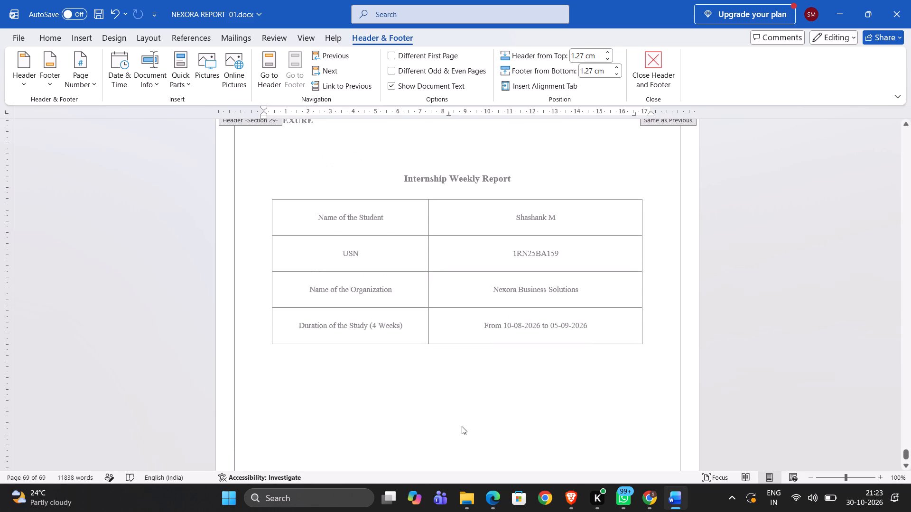
pyautogui.scroll(2, 462, 426)
pyautogui.scroll(-1, 462, 426)
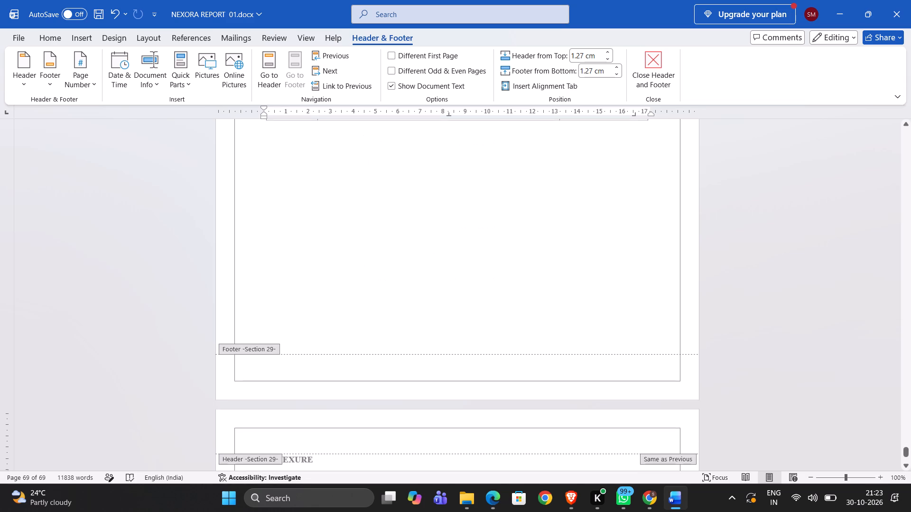
pyautogui.scroll(-1, 462, 426)
pyautogui.click(468, 347)
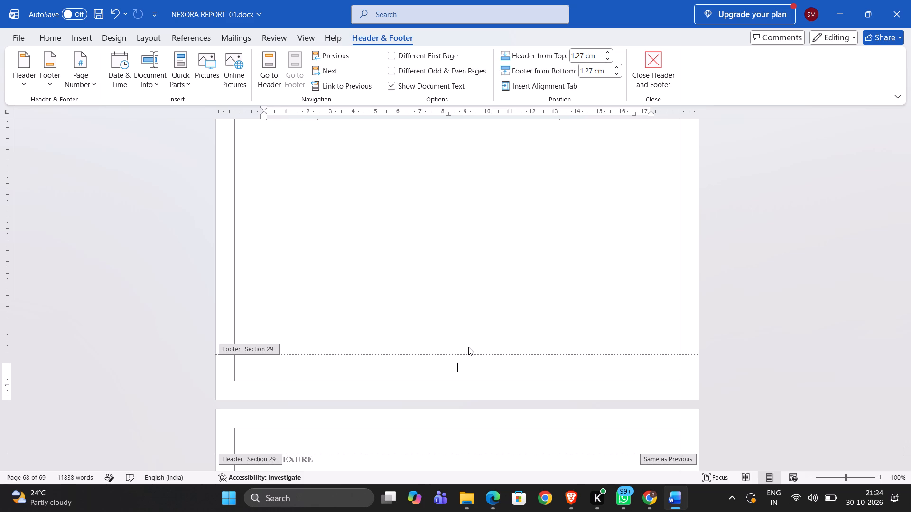
pyautogui.click(482, 313)
pyautogui.scroll(1, 482, 313)
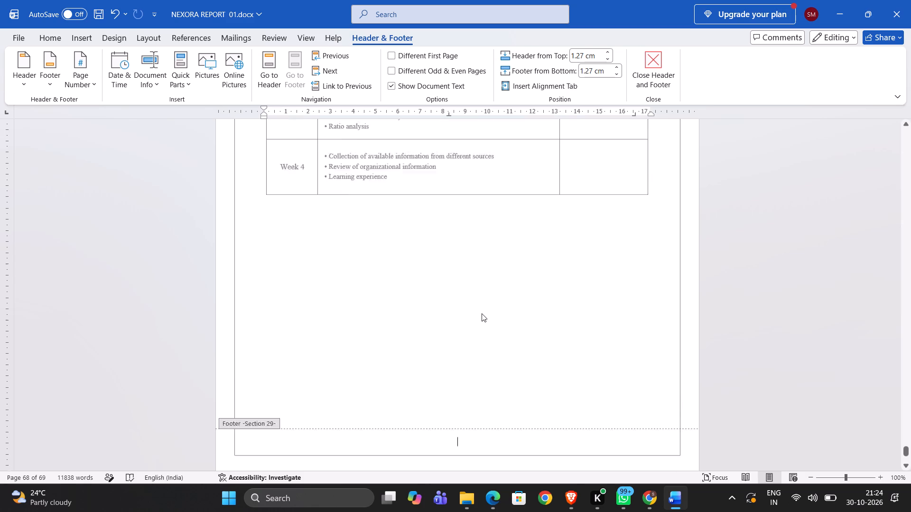
pyautogui.scroll(6, 482, 313)
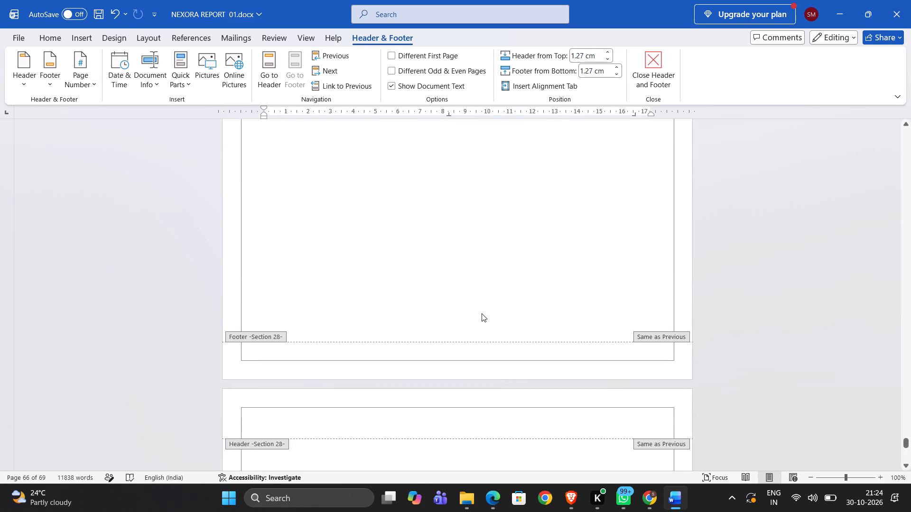
pyautogui.click(482, 313)
pyautogui.doubleClick(483, 247)
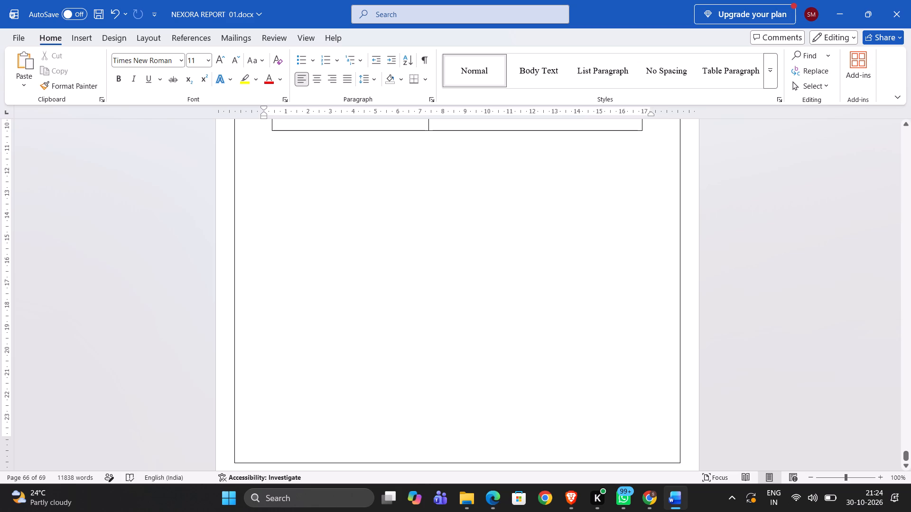
# Review the Annexure and Internship Weekly Report pages and examine the source listed on the Bibliography page.
pyautogui.scroll(-3, 483, 247)
pyautogui.scroll(1, 483, 247)
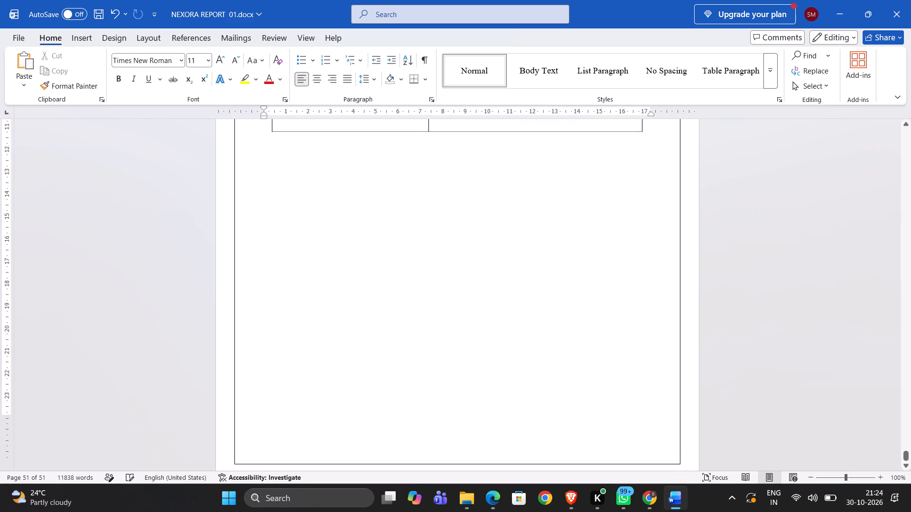
pyautogui.scroll(1, 483, 247)
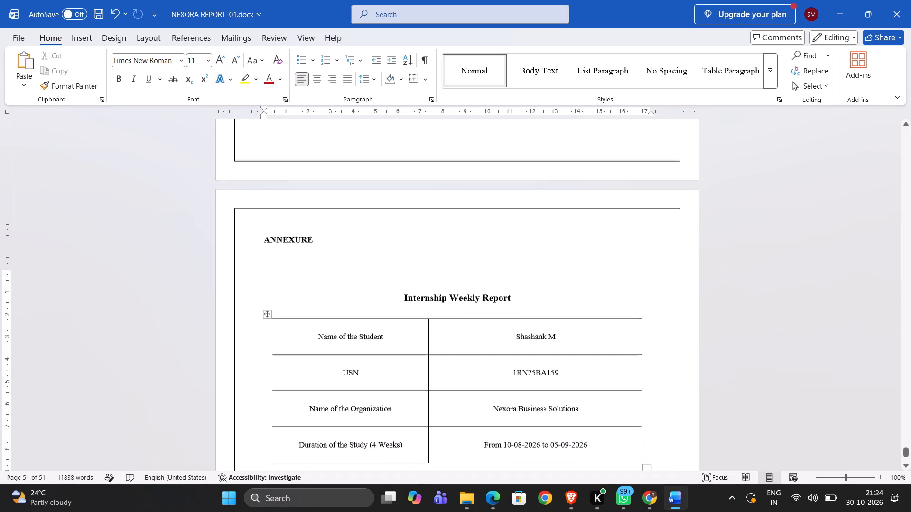
pyautogui.scroll(5, 483, 247)
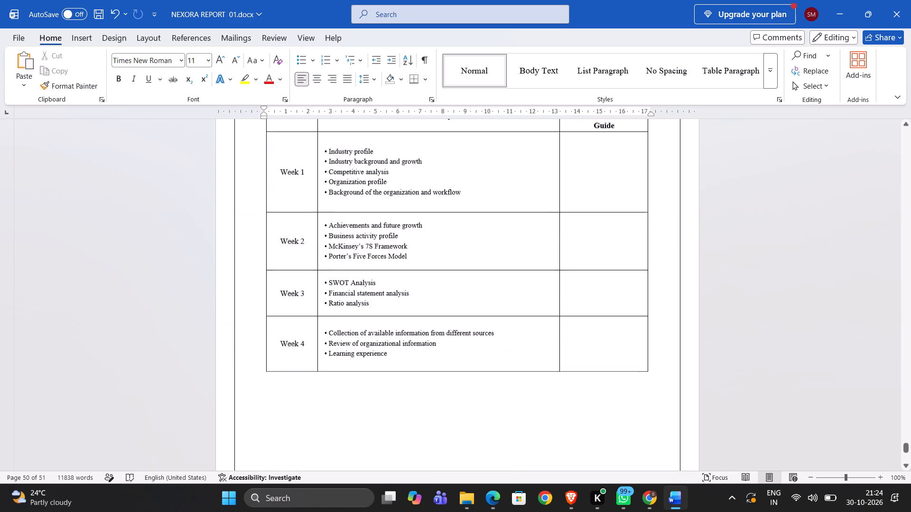
pyautogui.scroll(4, 483, 247)
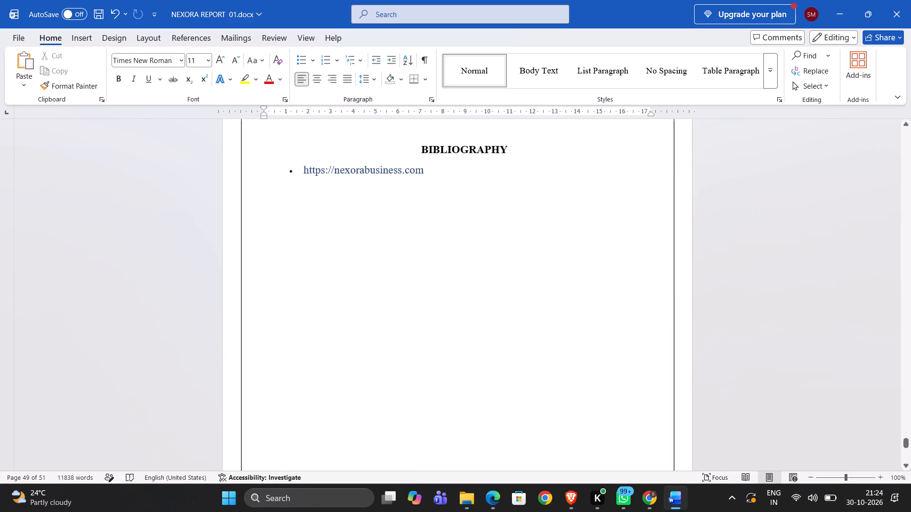
pyautogui.scroll(2, 483, 247)
pyautogui.scroll(-2, 483, 247)
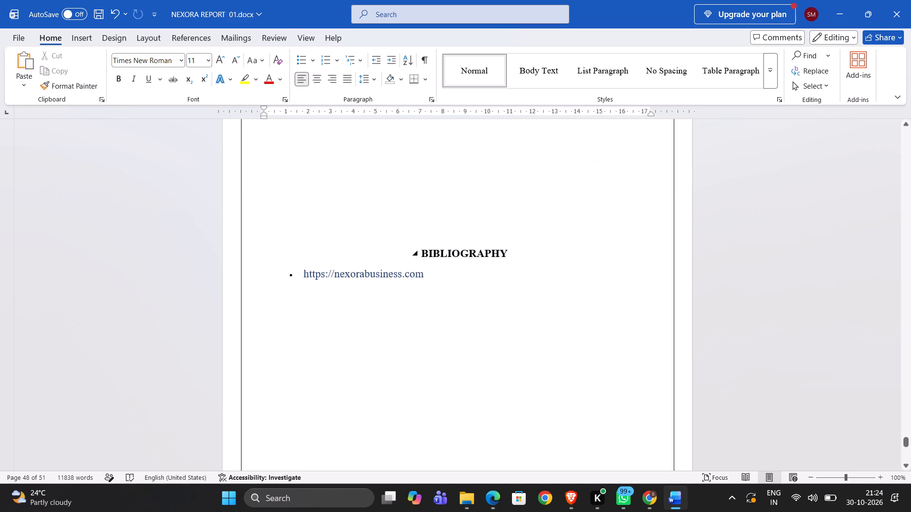
pyautogui.scroll(-1, 483, 247)
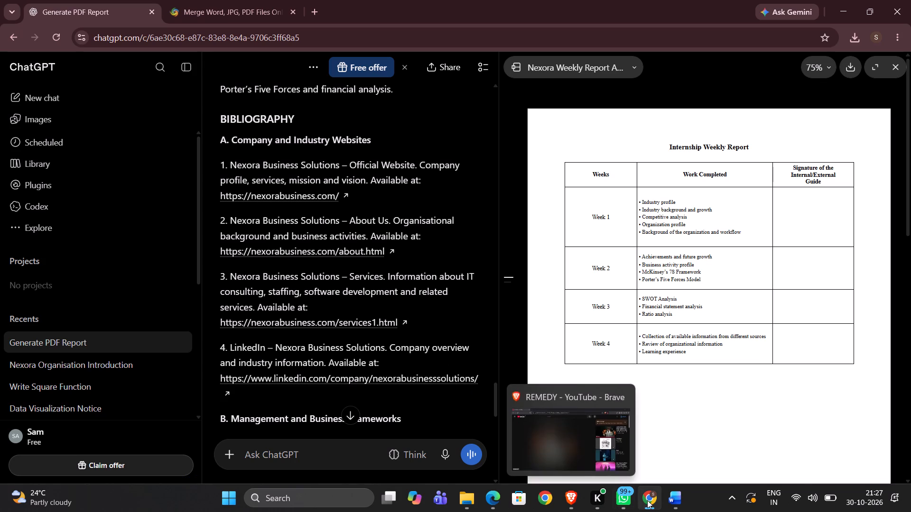
pyautogui.click(669, 498)
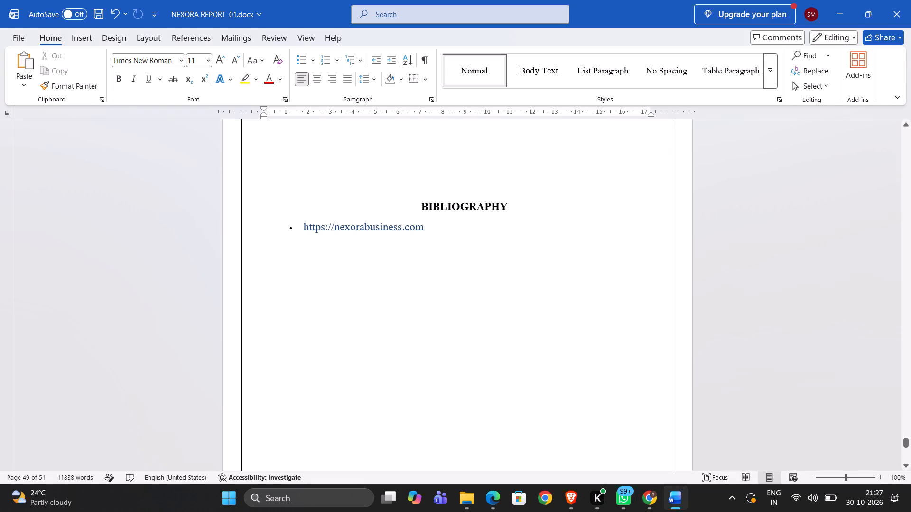
pyautogui.click(308, 246)
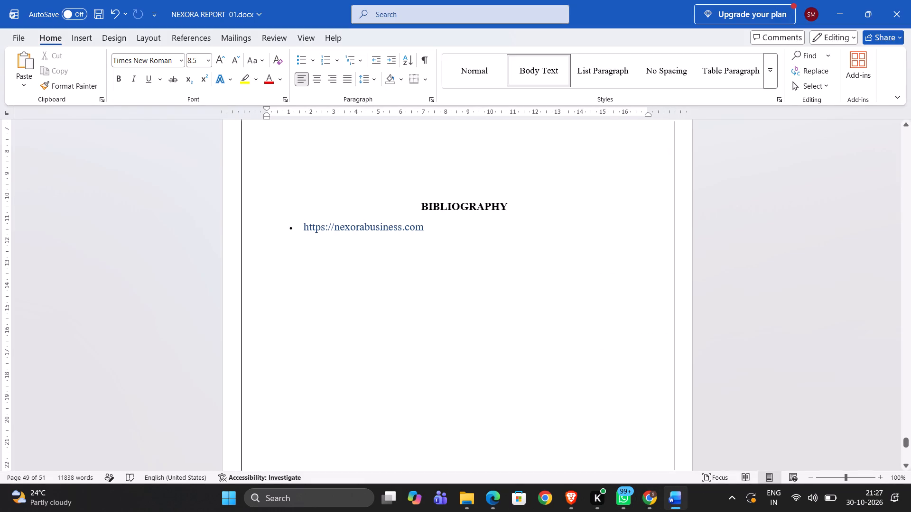
pyautogui.press('space')
pyautogui.press('space')
pyautogui.press('space')
pyautogui.press('space')
pyautogui.press('space')
pyautogui.press('space')
pyautogui.press('space')
pyautogui.press('space')
pyautogui.press('space')
pyautogui.press('space')
pyautogui.press('space')
pyautogui.press('space')
pyautogui.press('space')
pyautogui.press('space')
pyautogui.press('space')
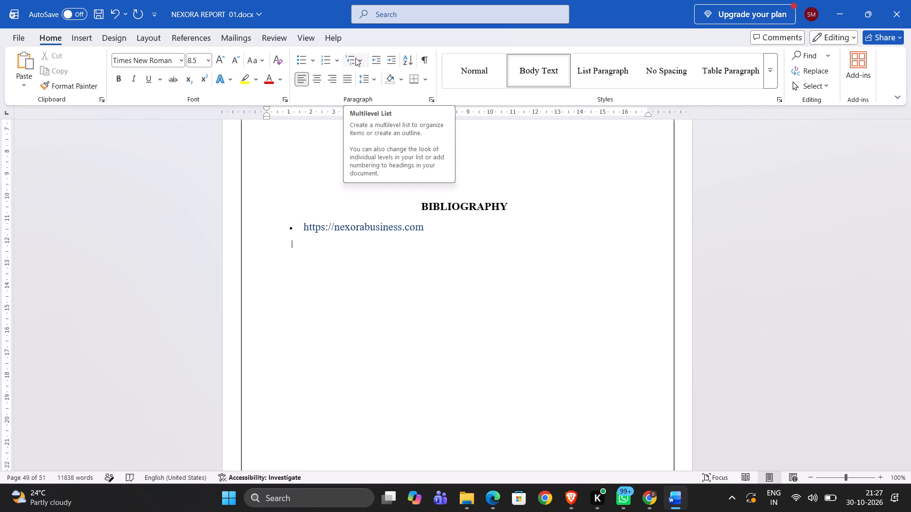
pyautogui.click(318, 57)
pyautogui.click(313, 58)
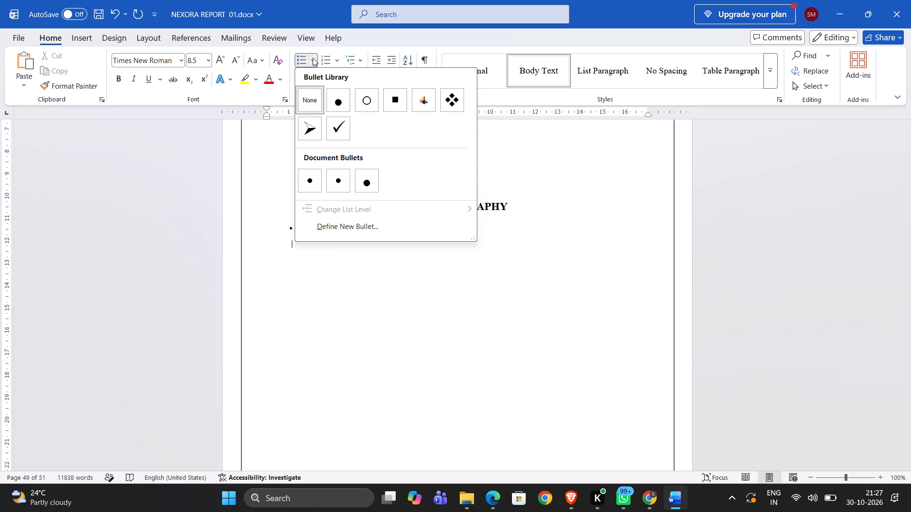
pyautogui.click(339, 100)
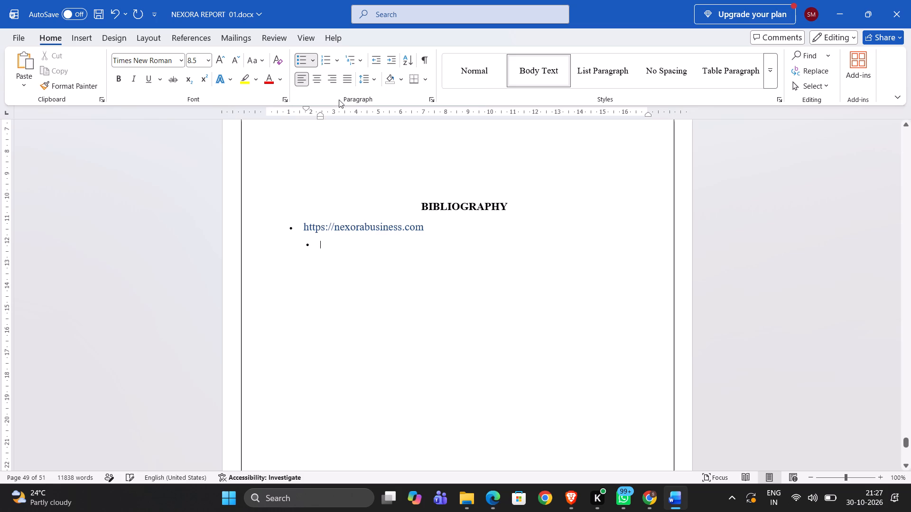
# Paste the copied Nexora services page link into the new bullet item under Bibliography.
pyautogui.click(333, 239)
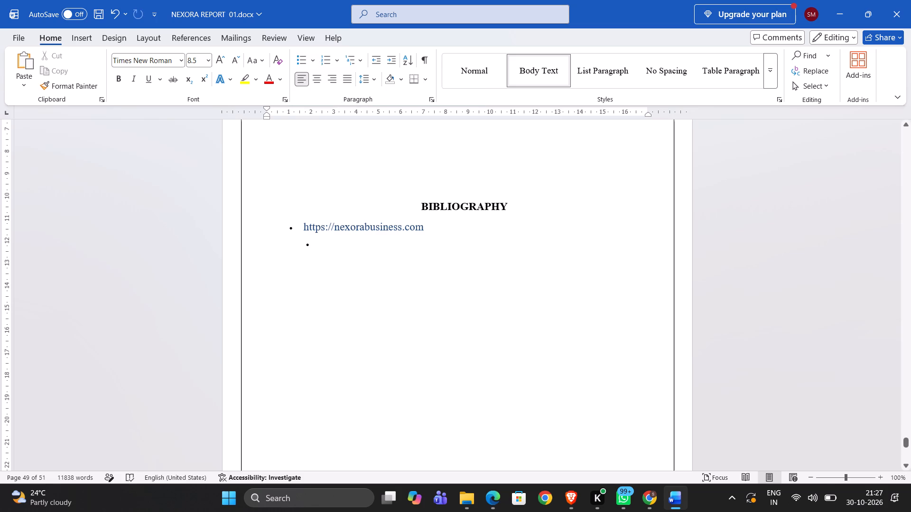
pyautogui.click(333, 239)
pyautogui.click(328, 242)
pyautogui.hotkey('ctrl', 'v')
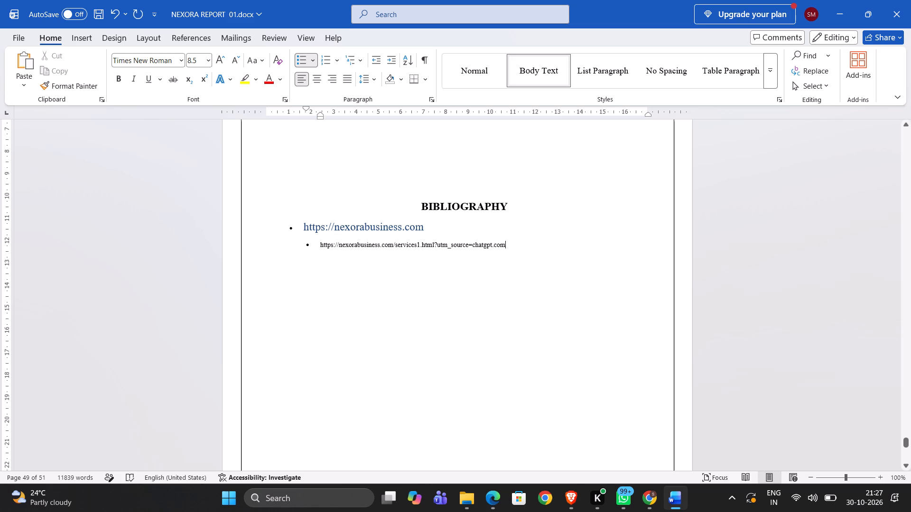
pyautogui.click(433, 246)
pyautogui.moveTo(508, 243); pyautogui.dragTo(430, 243)
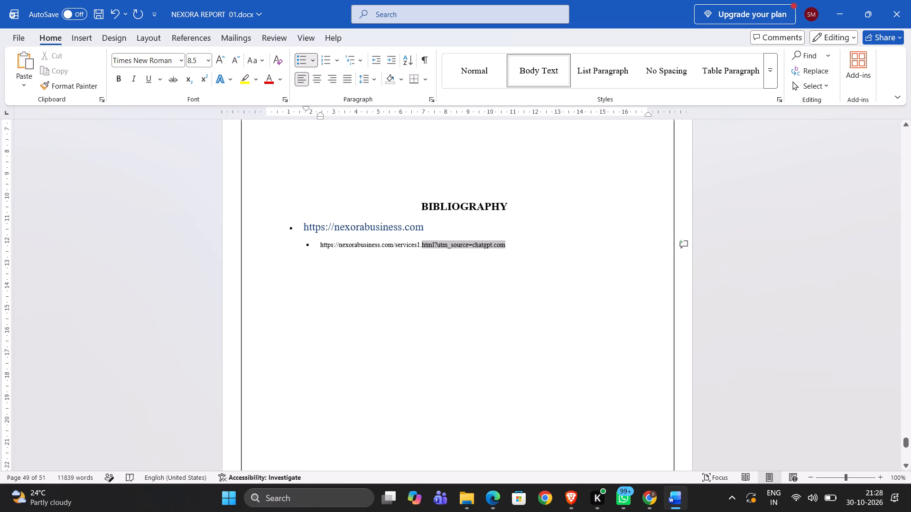
pyautogui.moveTo(430, 243); pyautogui.dragTo(418, 244)
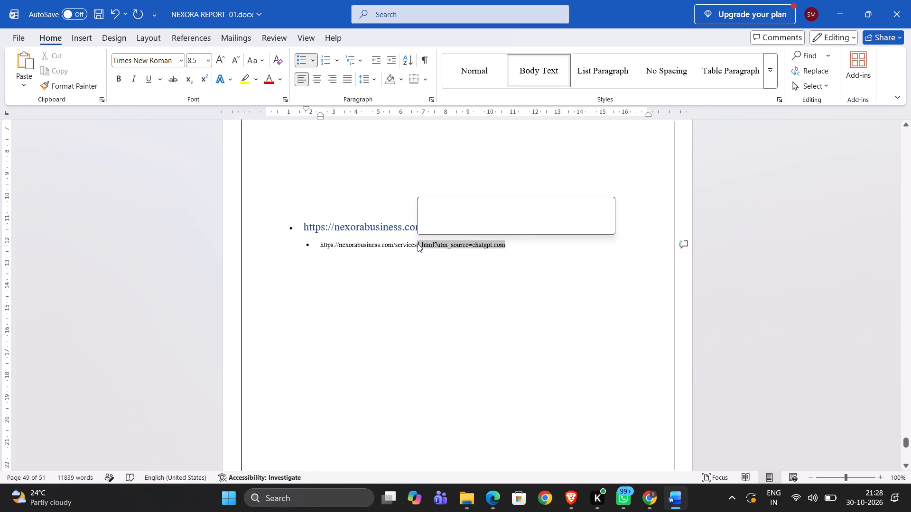
pyautogui.click(482, 265)
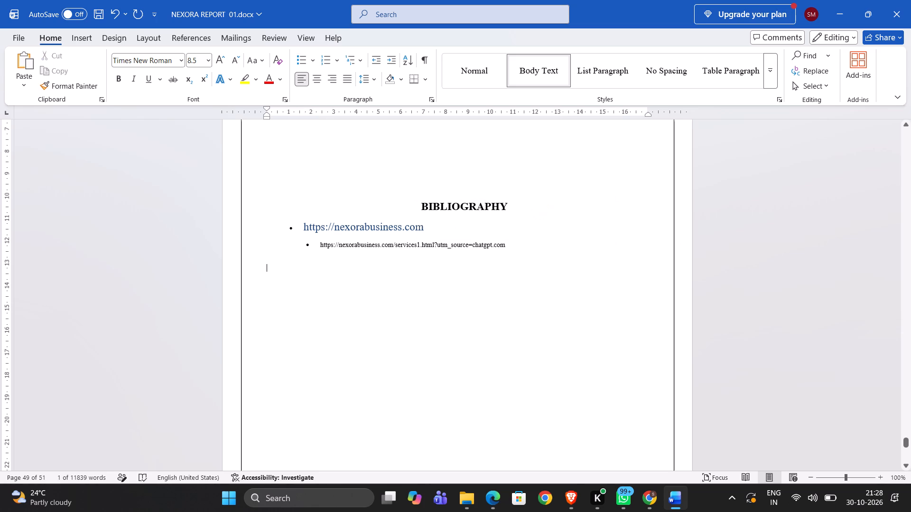
pyautogui.moveTo(508, 243); pyautogui.dragTo(475, 243)
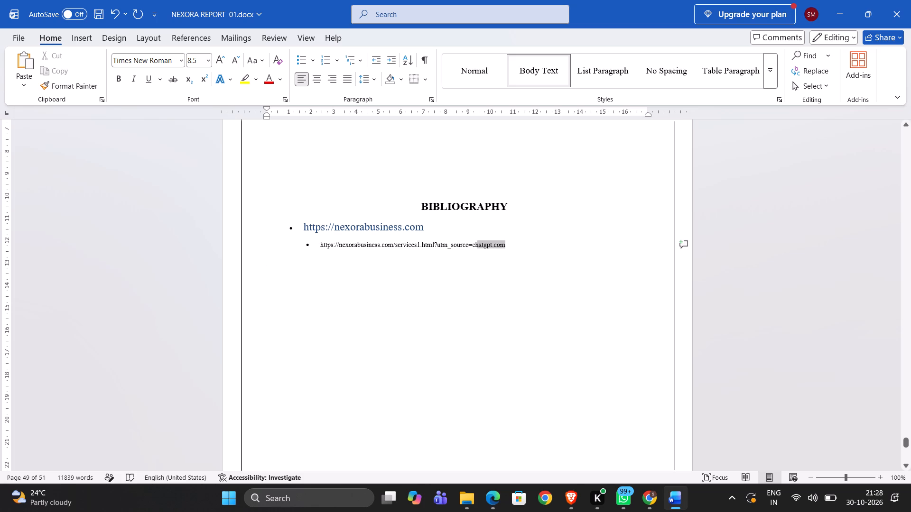
pyautogui.moveTo(475, 243); pyautogui.dragTo(434, 242)
pyautogui.moveTo(434, 242); pyautogui.dragTo(433, 242)
pyautogui.moveTo(433, 242); pyautogui.dragTo(433, 242)
pyautogui.moveTo(433, 242); pyautogui.dragTo(433, 243)
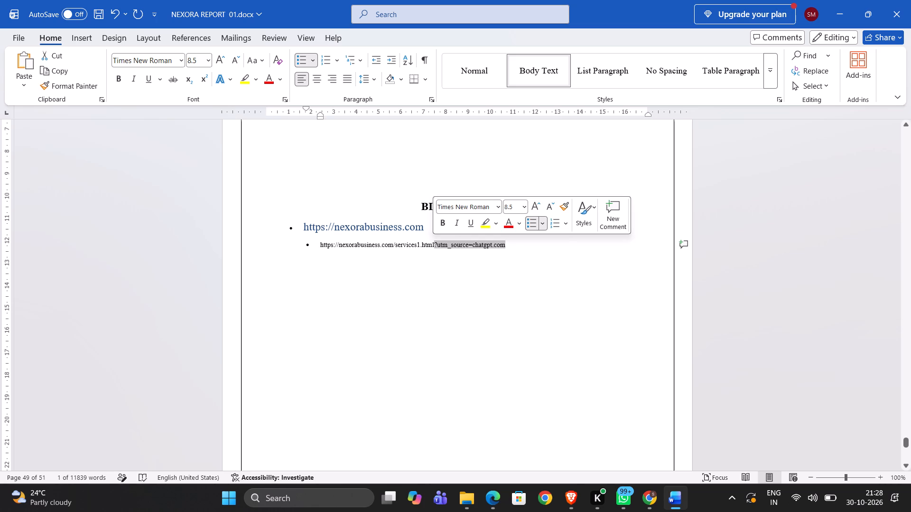
pyautogui.press('BackSpace')
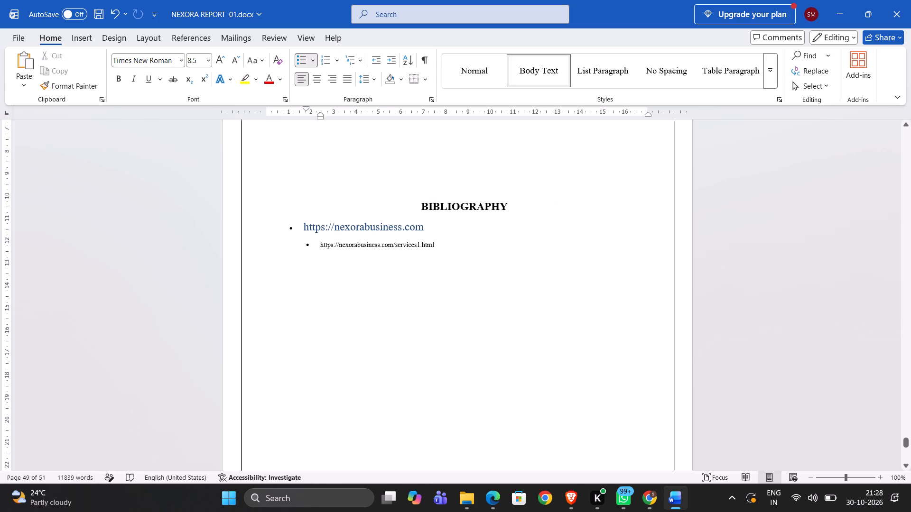
pyautogui.press('BackSpace')
pyautogui.hotkey('alt', 'Tab')
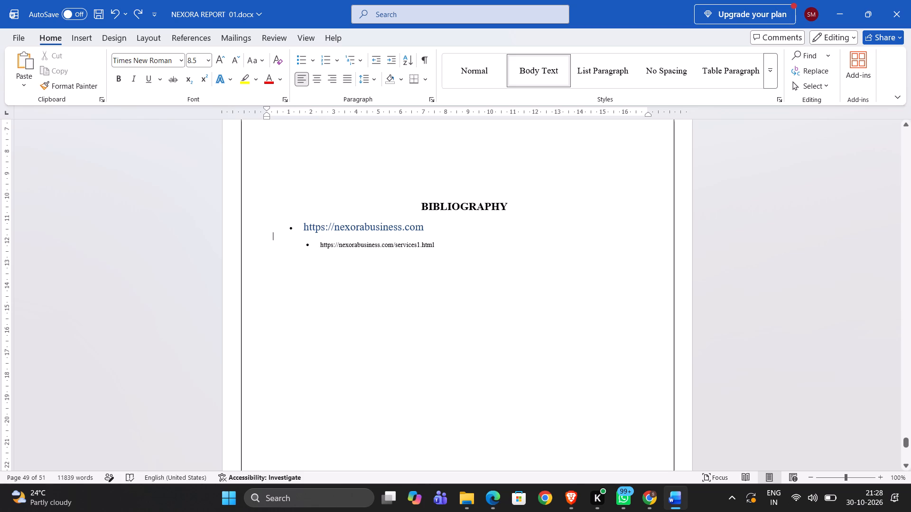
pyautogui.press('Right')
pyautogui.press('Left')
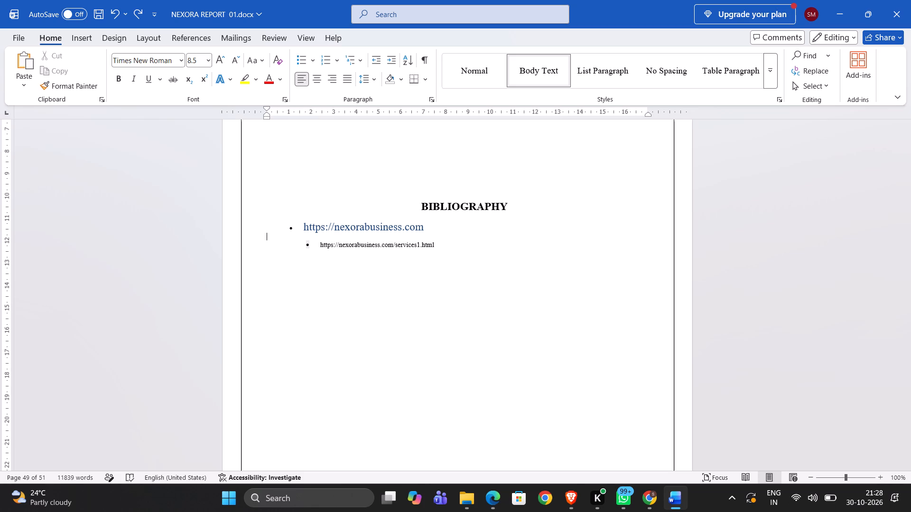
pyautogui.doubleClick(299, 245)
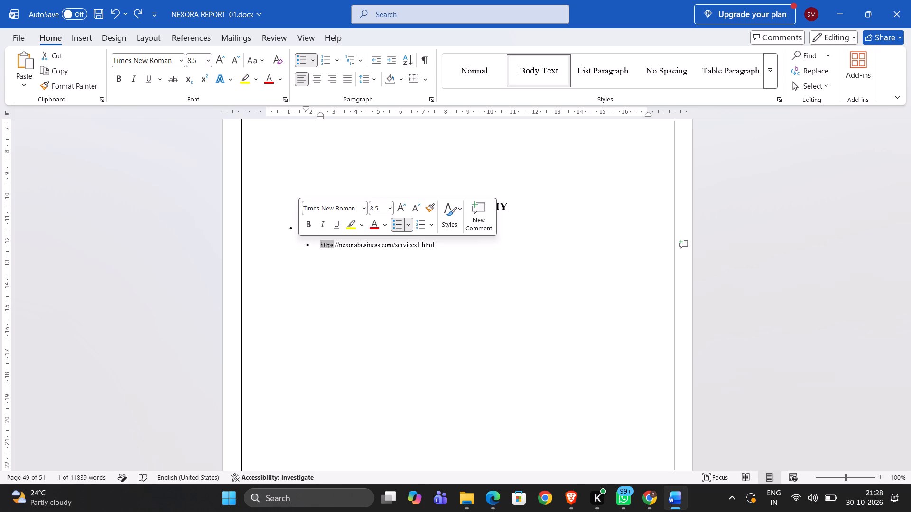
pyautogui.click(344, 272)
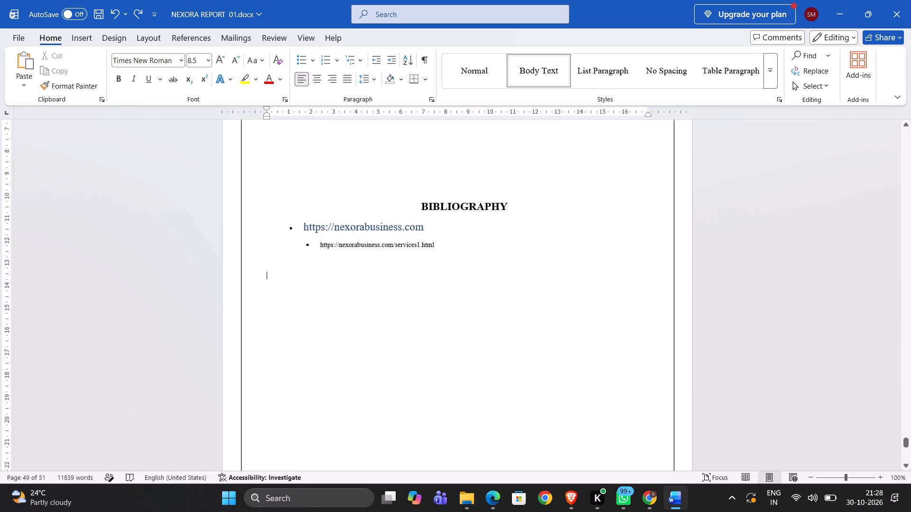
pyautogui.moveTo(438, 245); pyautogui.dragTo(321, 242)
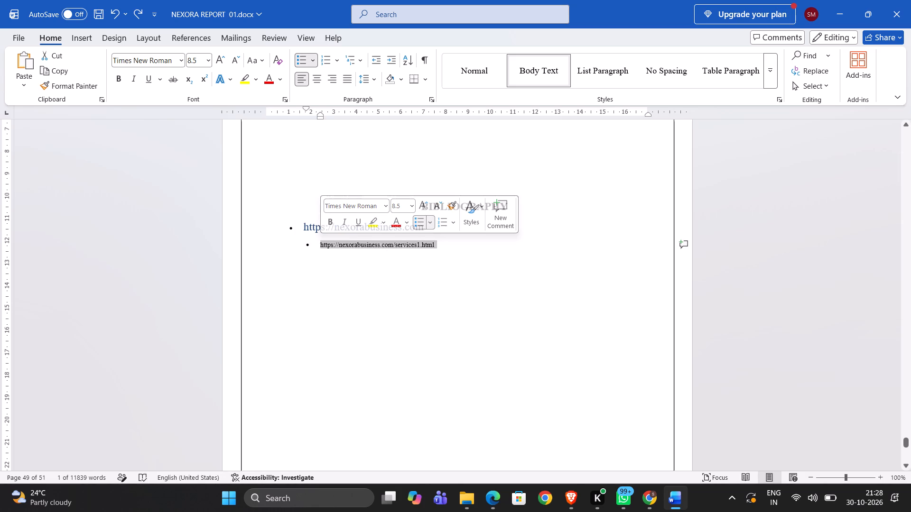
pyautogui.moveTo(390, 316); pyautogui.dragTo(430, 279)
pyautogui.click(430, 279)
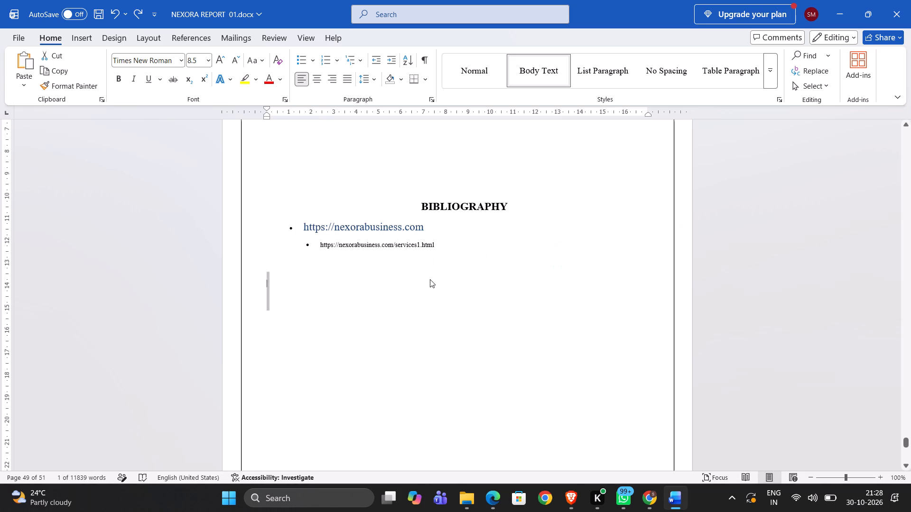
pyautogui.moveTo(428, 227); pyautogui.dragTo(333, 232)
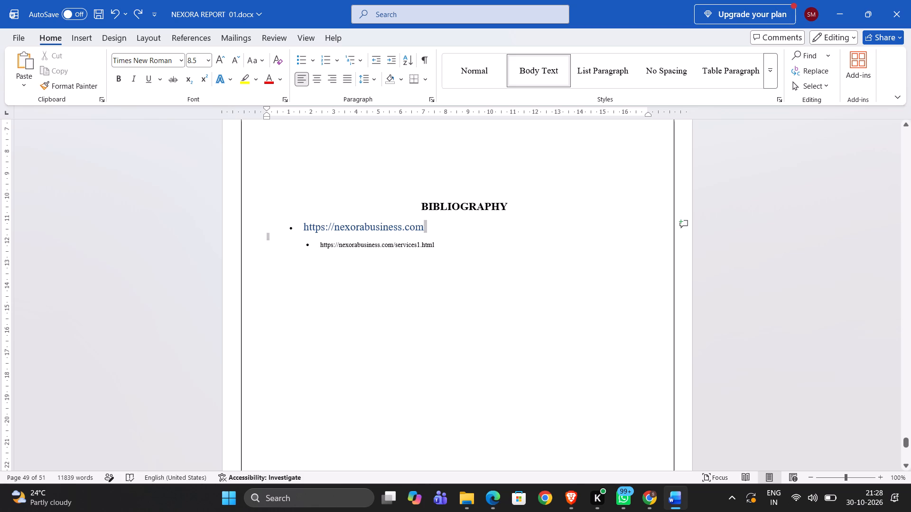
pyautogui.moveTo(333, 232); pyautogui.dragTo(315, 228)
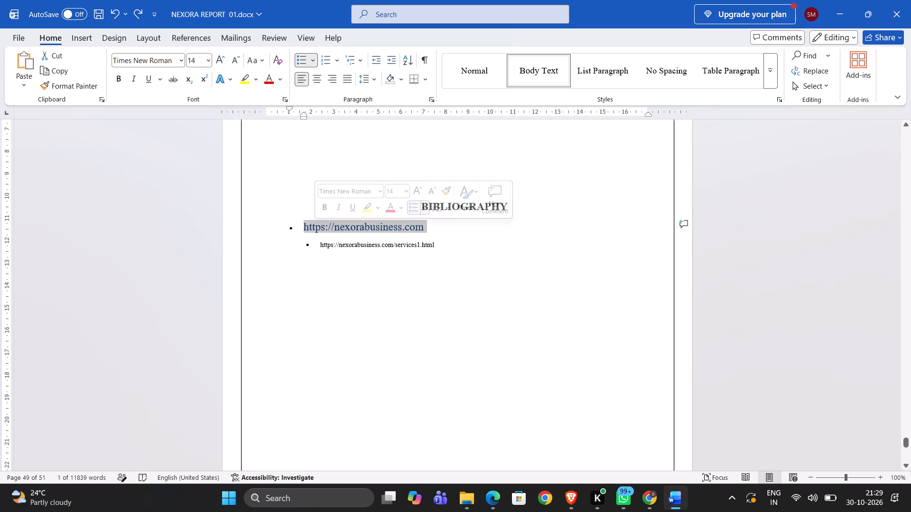
pyautogui.click(456, 247)
pyautogui.moveTo(437, 246); pyautogui.dragTo(325, 246)
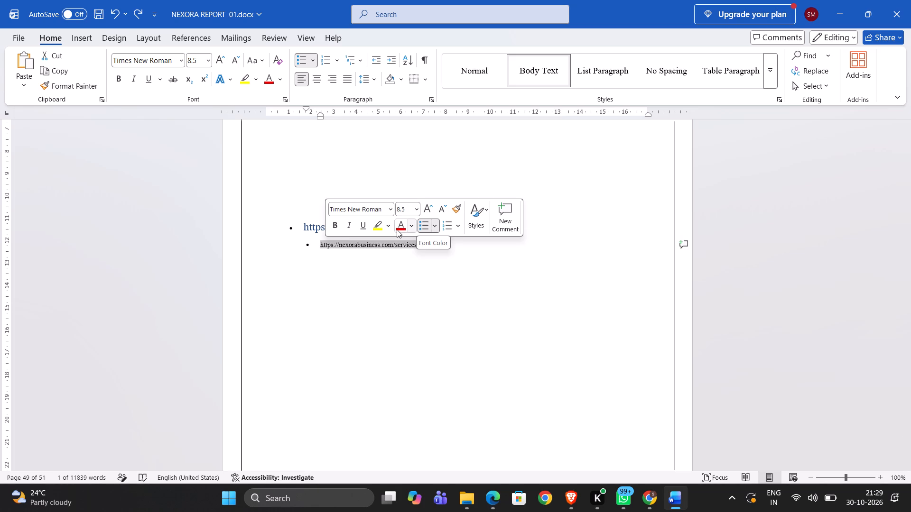
pyautogui.click(409, 223)
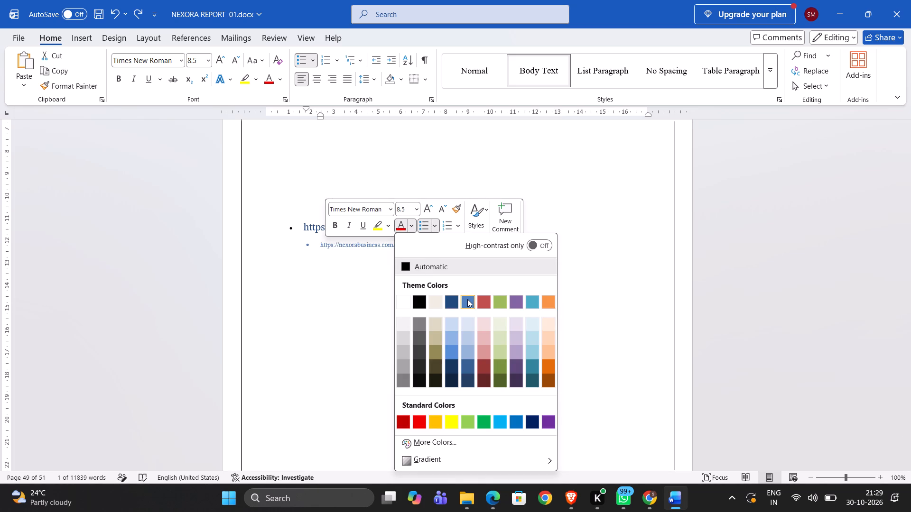
pyautogui.click(448, 300)
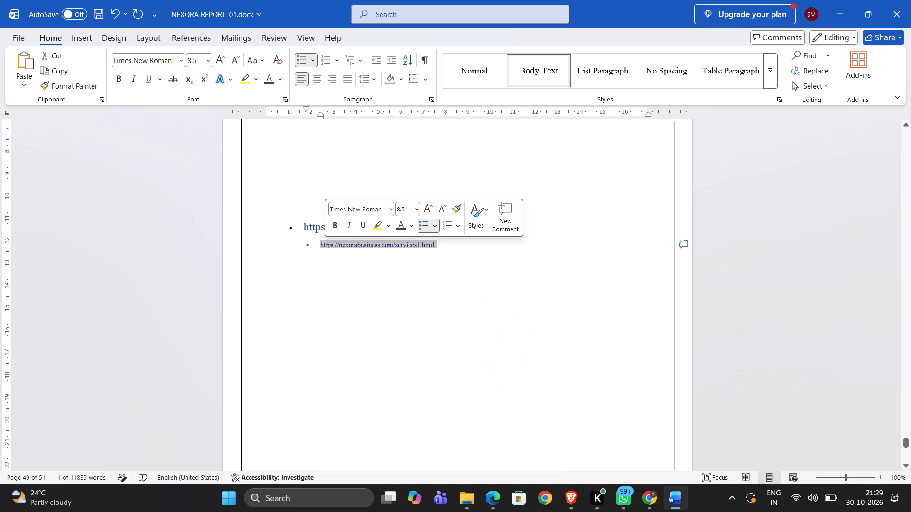
pyautogui.click(448, 300)
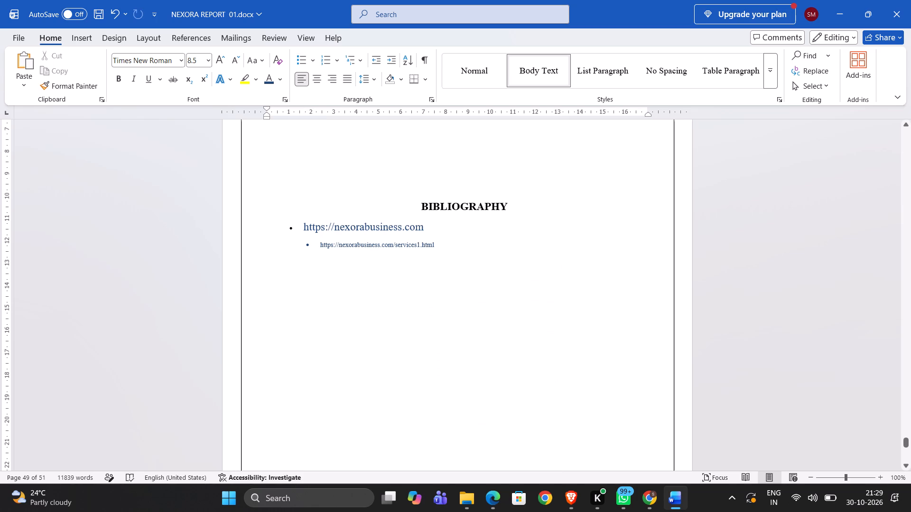
# Set the colour of the bullet symbol before the services1.html link to the black theme colour.
pyautogui.click(301, 248)
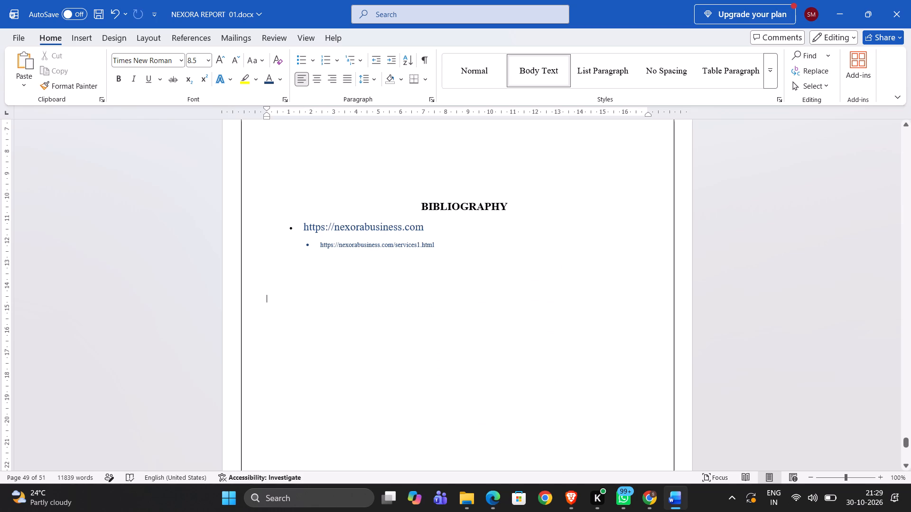
pyautogui.click(301, 244)
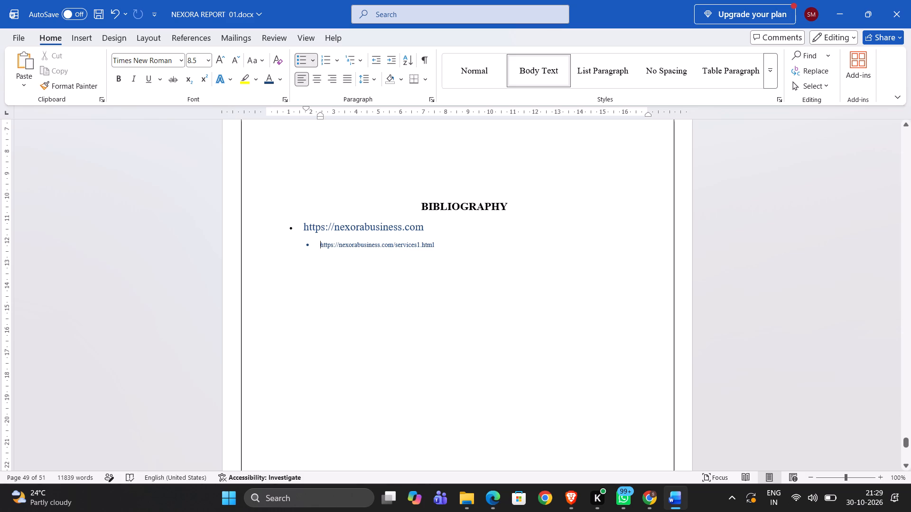
pyautogui.click(301, 244)
pyautogui.click(313, 246)
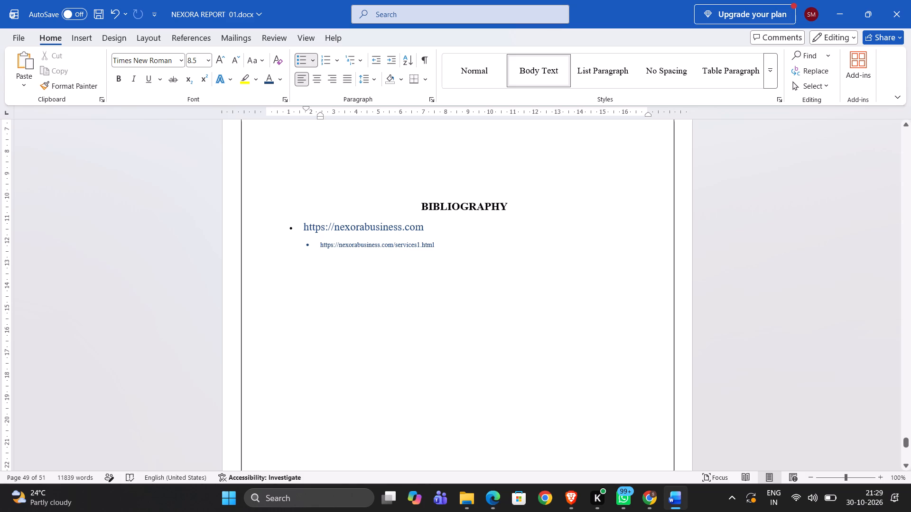
pyautogui.click(307, 245)
pyautogui.click(276, 79)
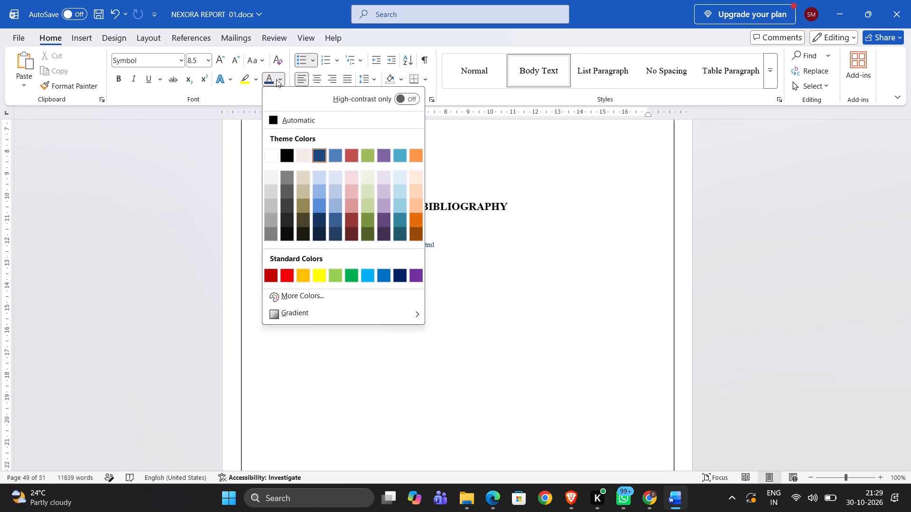
pyautogui.click(287, 148)
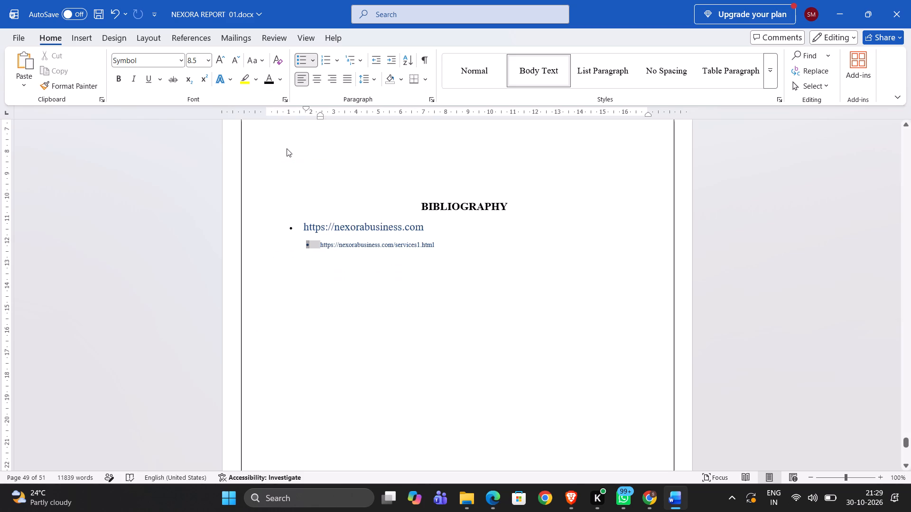
pyautogui.click(301, 291)
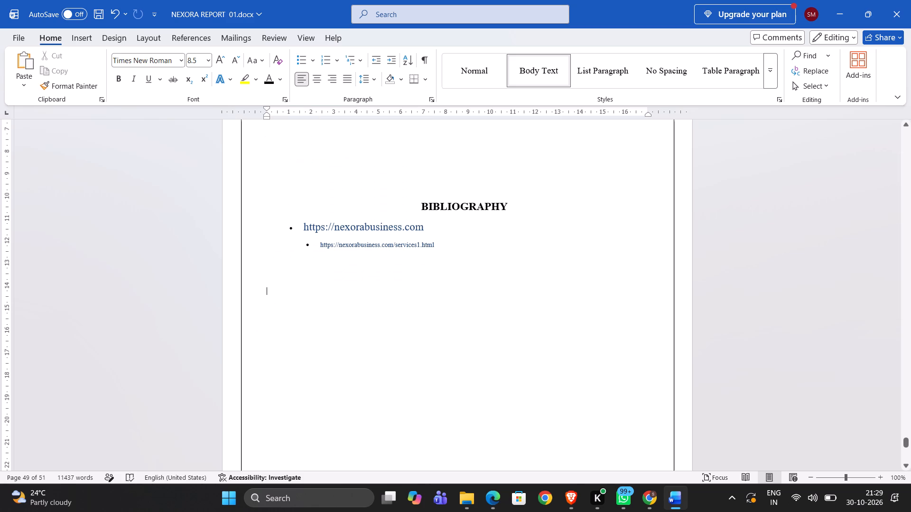
pyautogui.click(318, 246)
pyautogui.moveTo(422, 227); pyautogui.dragTo(311, 215)
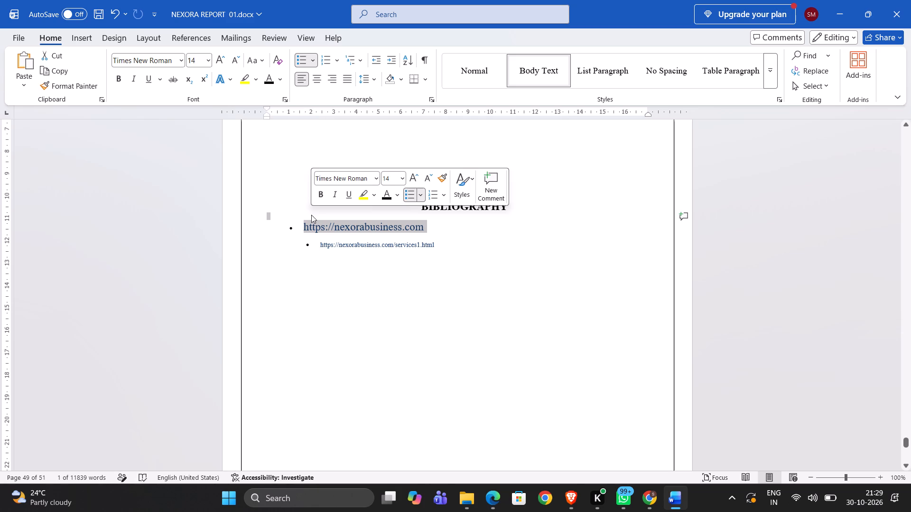
pyautogui.moveTo(449, 249); pyautogui.dragTo(381, 247)
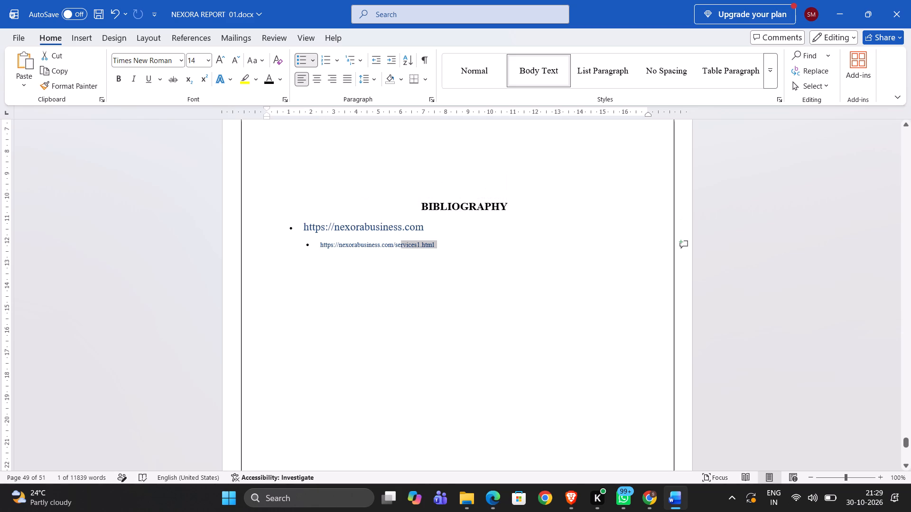
pyautogui.moveTo(381, 247); pyautogui.dragTo(317, 241)
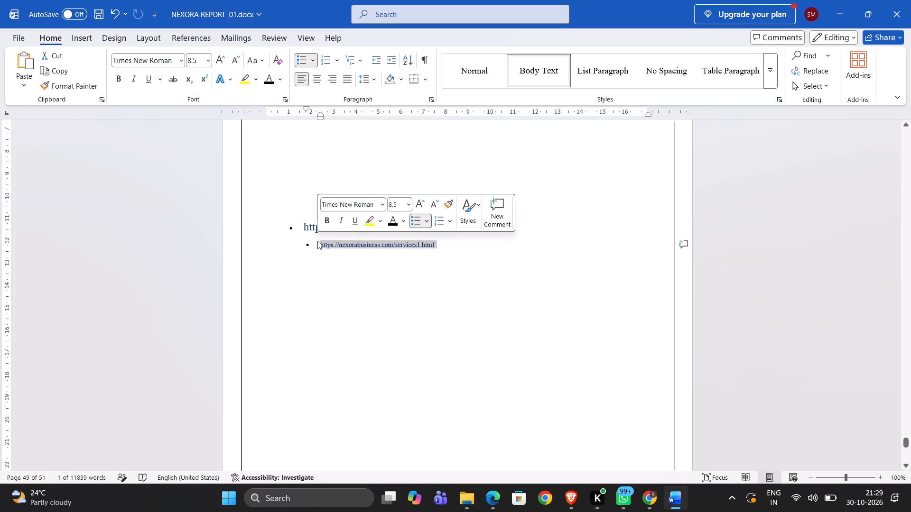
pyautogui.click(407, 203)
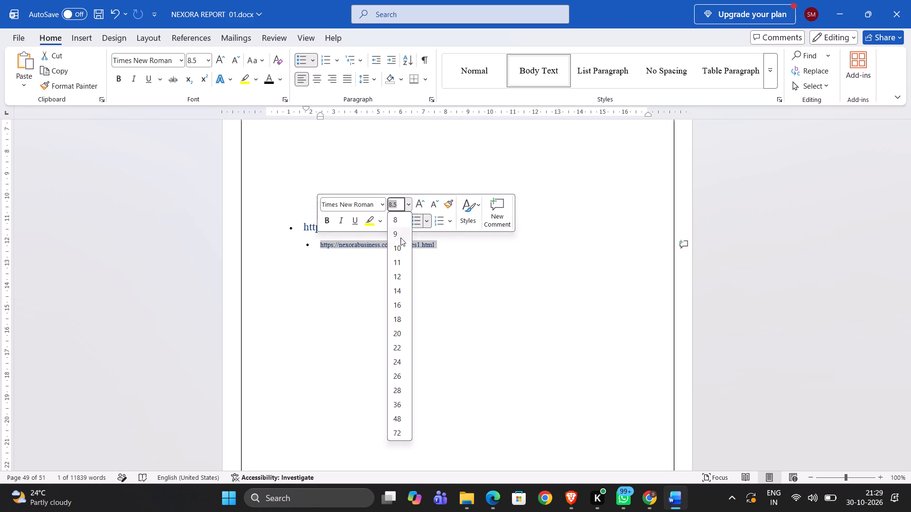
pyautogui.click(398, 284)
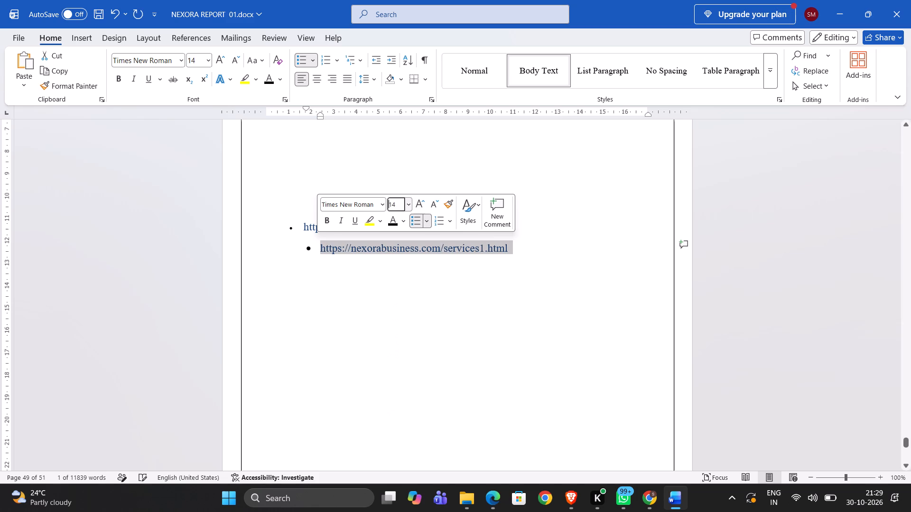
pyautogui.click(297, 251)
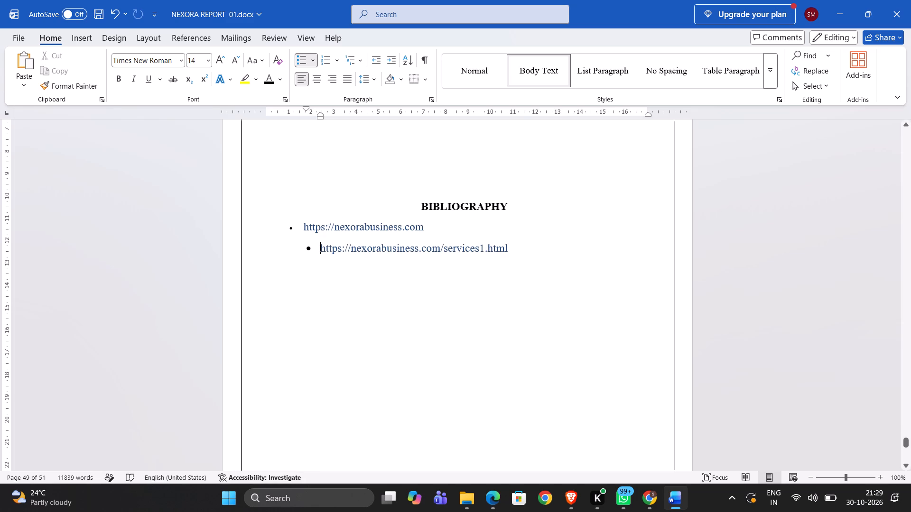
pyautogui.click(297, 228)
pyautogui.click(295, 228)
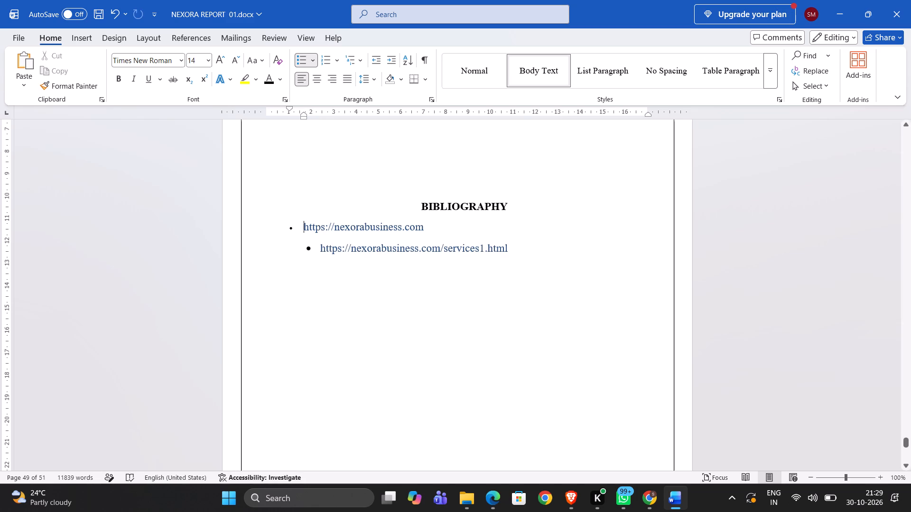
pyautogui.click(291, 225)
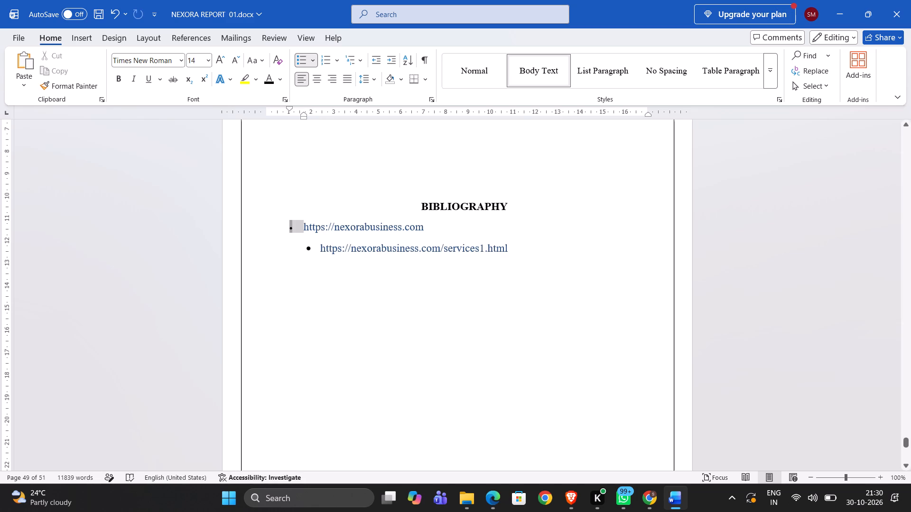
pyautogui.click(291, 225)
pyautogui.click(206, 62)
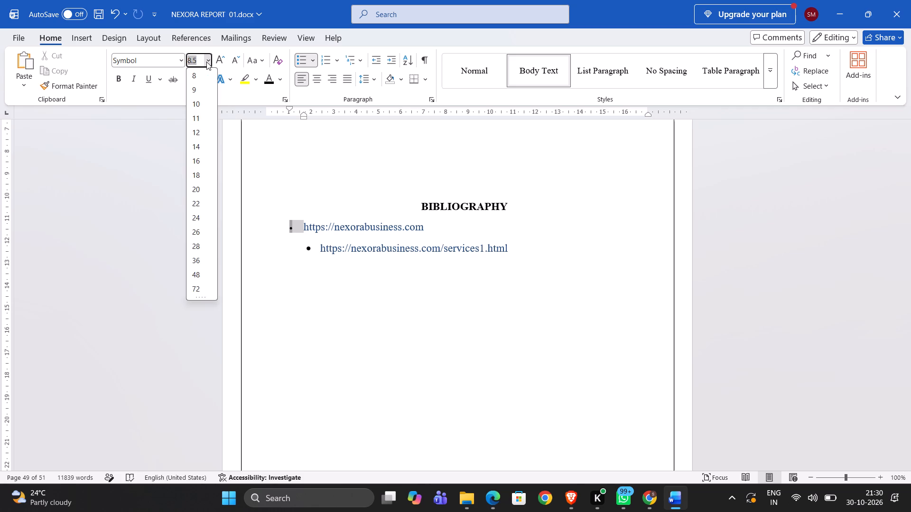
pyautogui.click(202, 146)
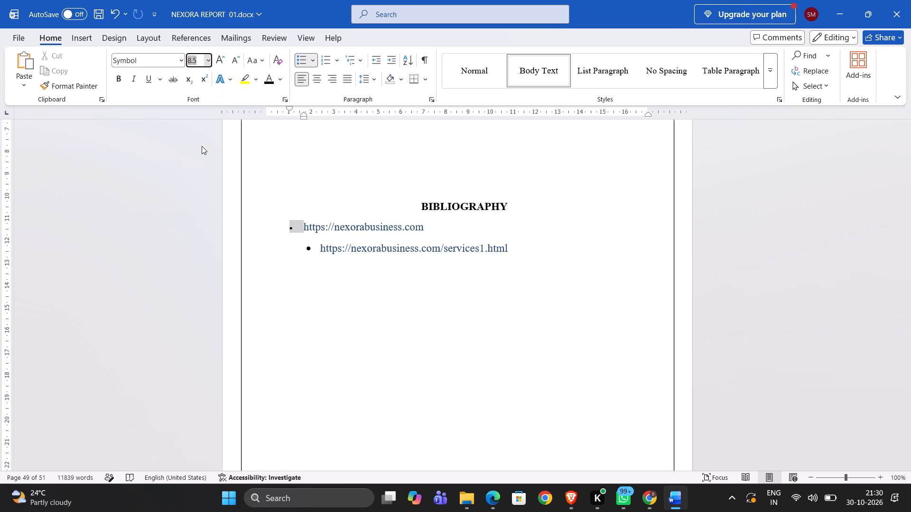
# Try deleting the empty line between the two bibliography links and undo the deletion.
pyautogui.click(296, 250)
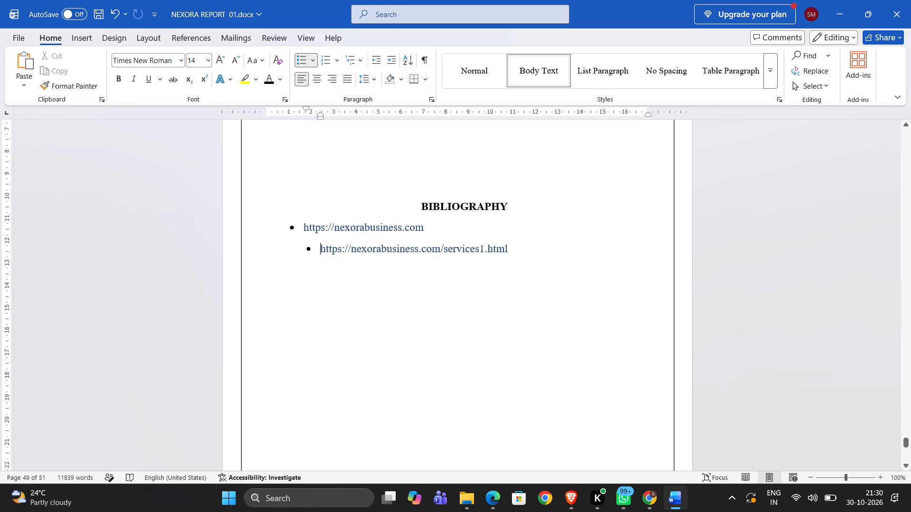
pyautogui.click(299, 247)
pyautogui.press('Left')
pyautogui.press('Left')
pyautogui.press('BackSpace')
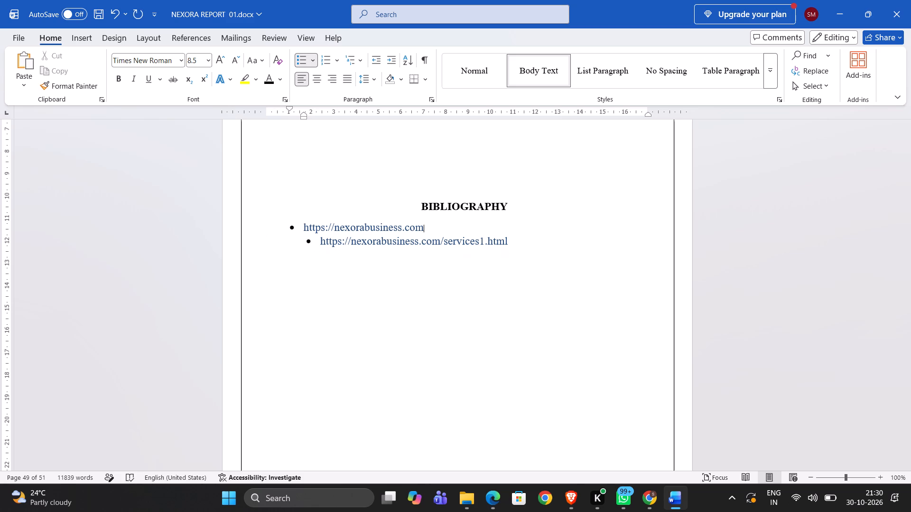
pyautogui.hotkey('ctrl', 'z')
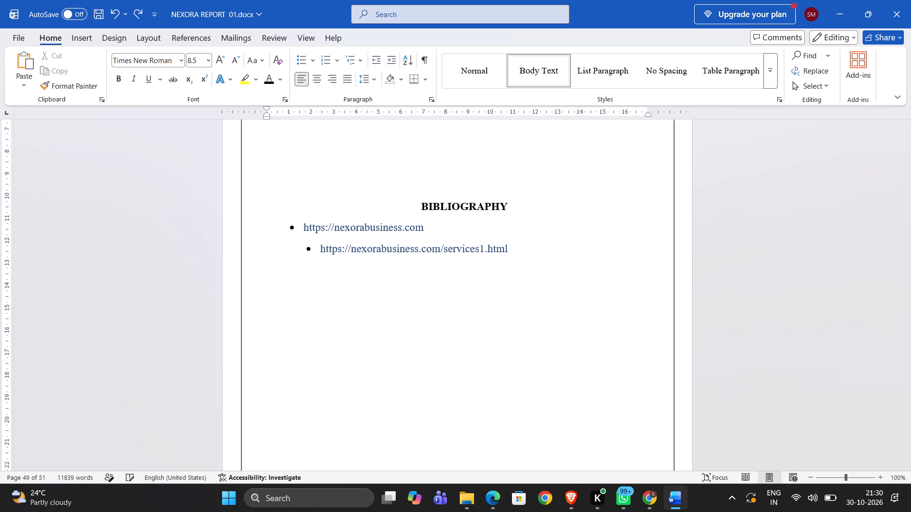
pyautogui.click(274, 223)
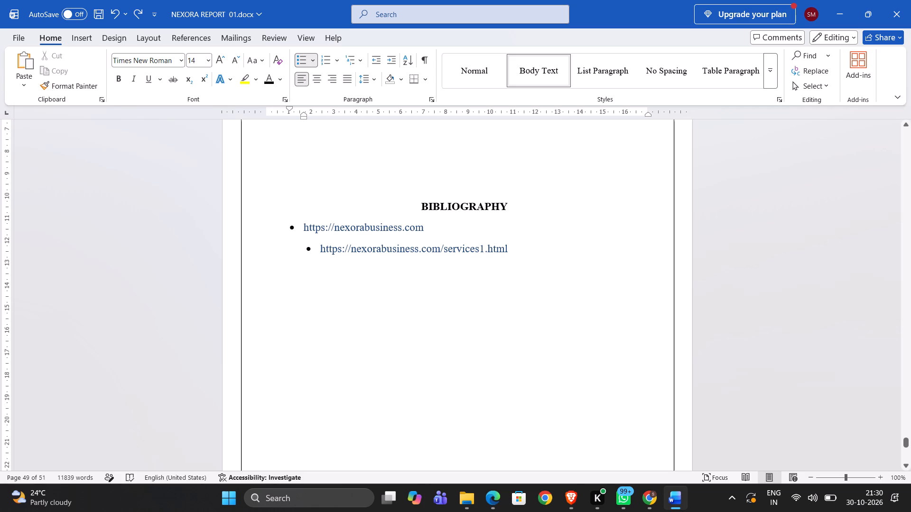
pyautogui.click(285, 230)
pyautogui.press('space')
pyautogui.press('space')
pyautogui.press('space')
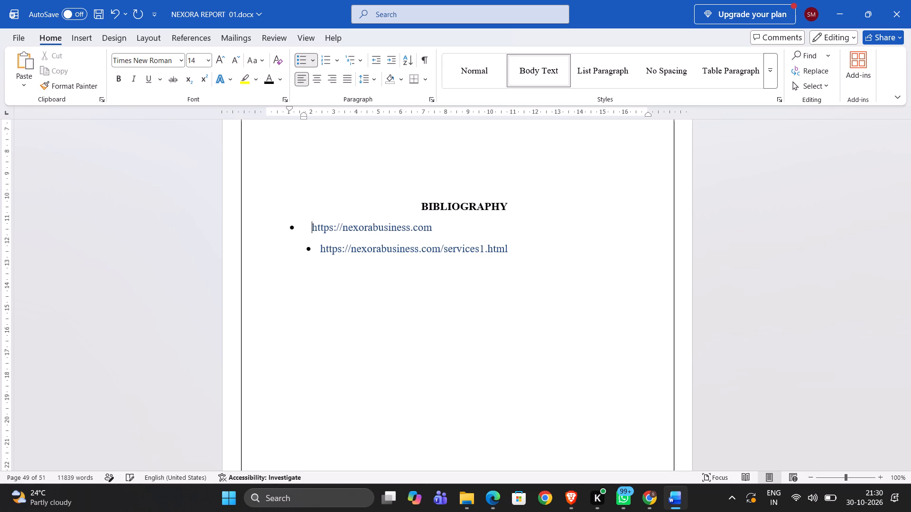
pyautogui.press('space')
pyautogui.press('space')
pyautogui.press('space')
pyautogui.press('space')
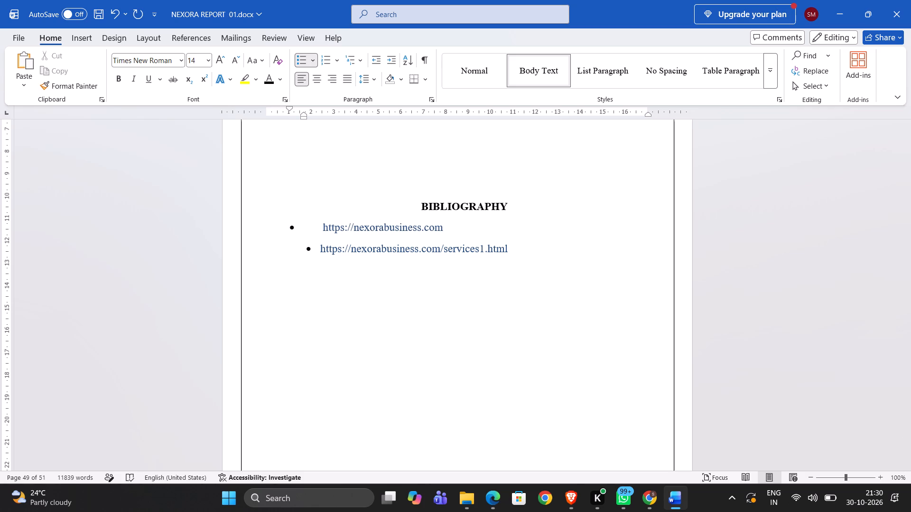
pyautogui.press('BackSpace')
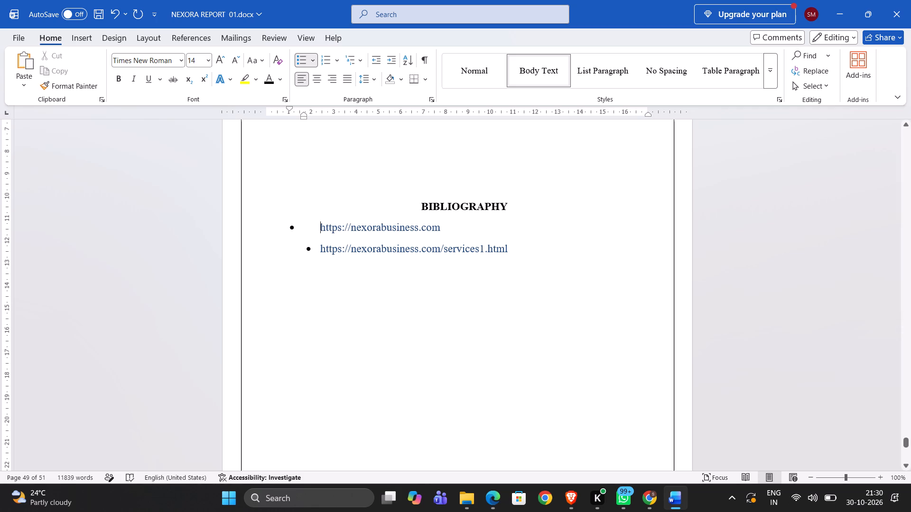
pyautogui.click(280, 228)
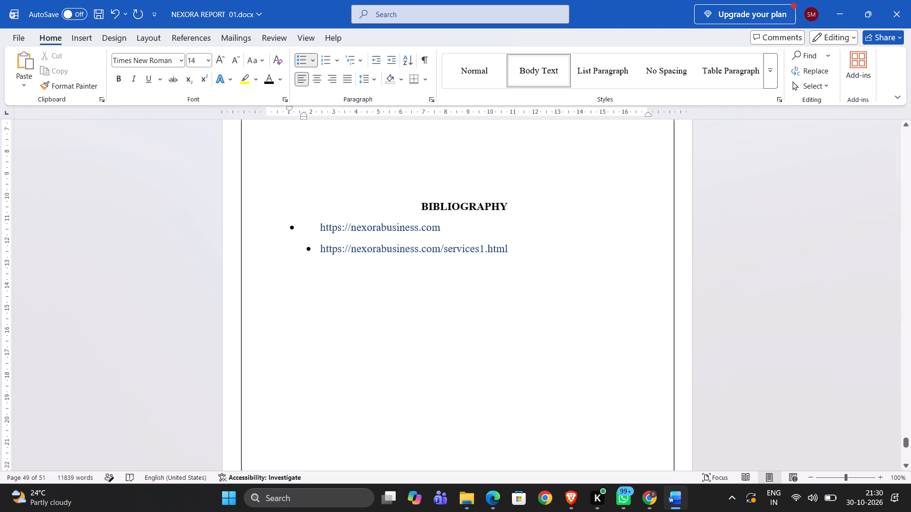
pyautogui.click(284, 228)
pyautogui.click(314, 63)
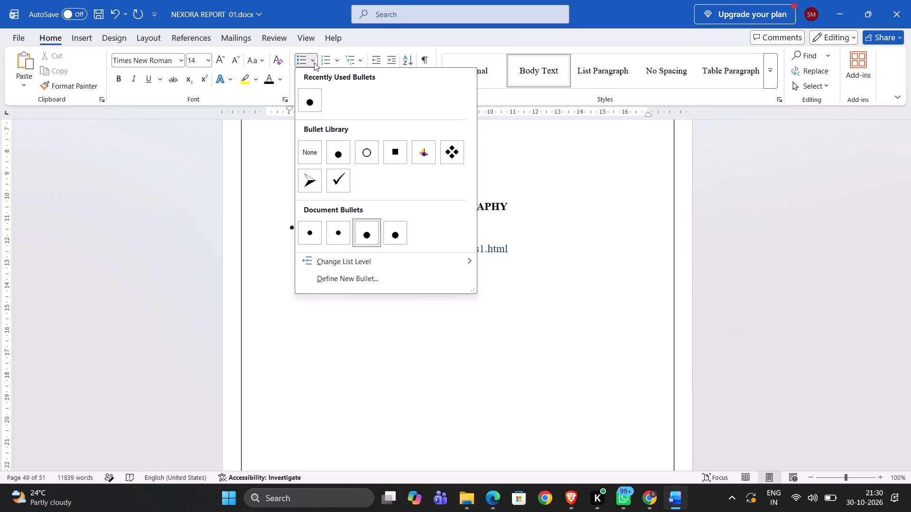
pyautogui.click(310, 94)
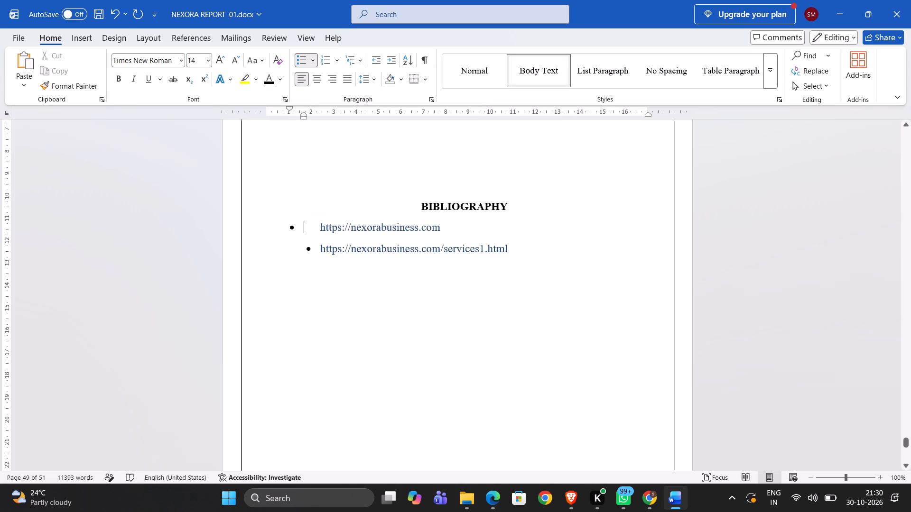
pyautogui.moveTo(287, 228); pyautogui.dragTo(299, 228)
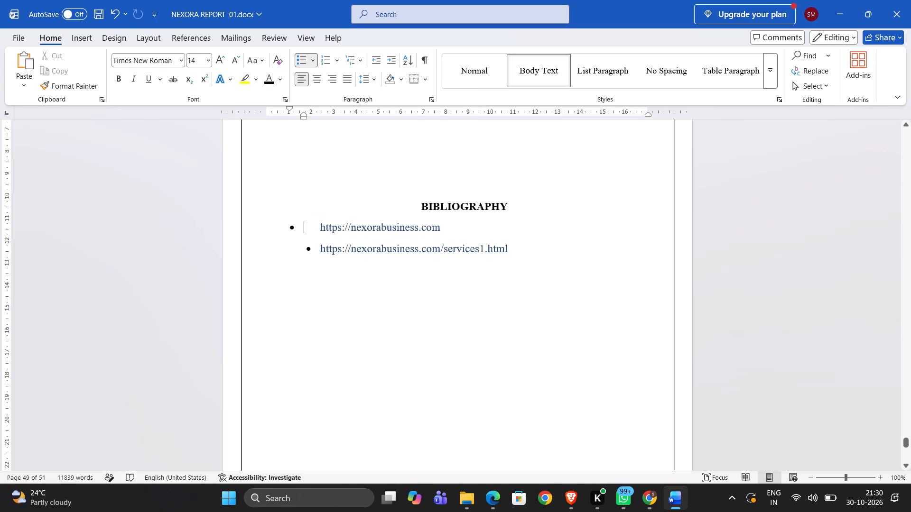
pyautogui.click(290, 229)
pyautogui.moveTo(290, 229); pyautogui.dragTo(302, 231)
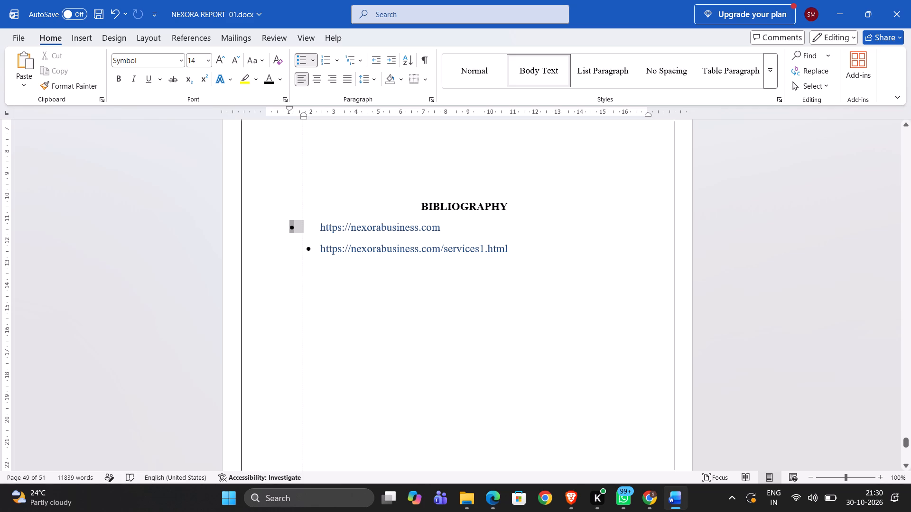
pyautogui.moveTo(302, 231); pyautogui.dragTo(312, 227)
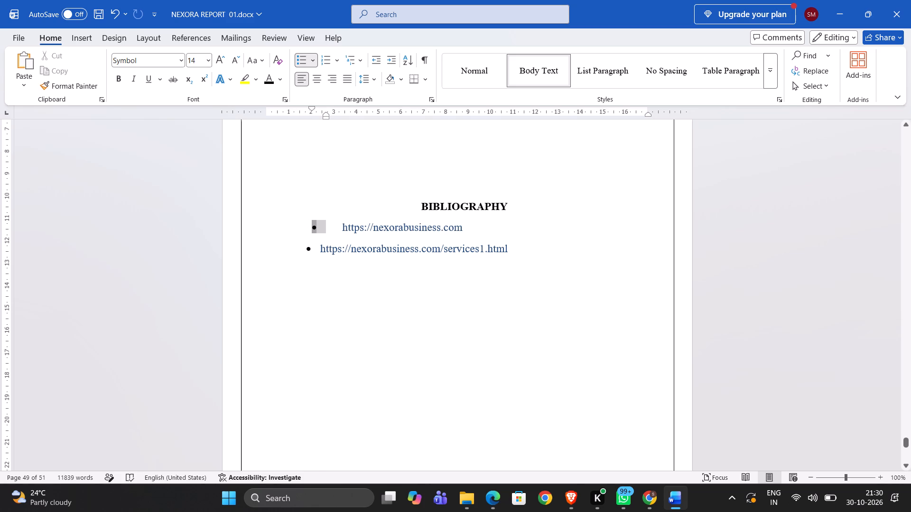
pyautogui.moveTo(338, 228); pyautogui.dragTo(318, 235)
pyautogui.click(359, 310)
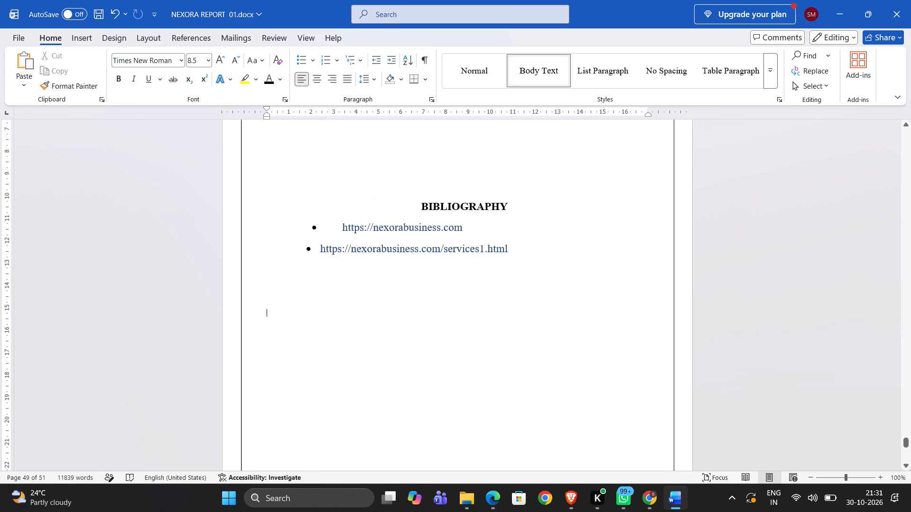
pyautogui.click(338, 229)
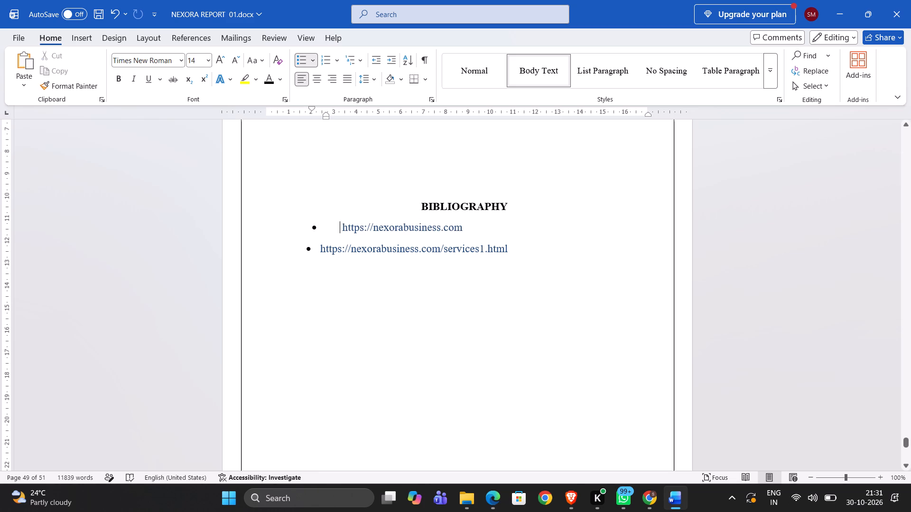
pyautogui.press('BackSpace')
pyautogui.press('BackSpace')
pyautogui.press('BackSpace')
pyautogui.press('BackSpace')
pyautogui.press('BackSpace')
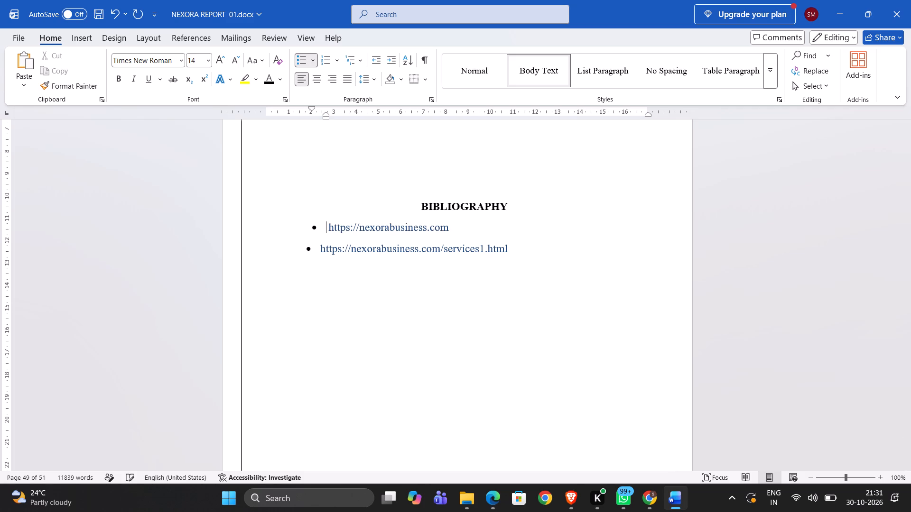
pyautogui.press('BackSpace')
pyautogui.press('BackSpace')
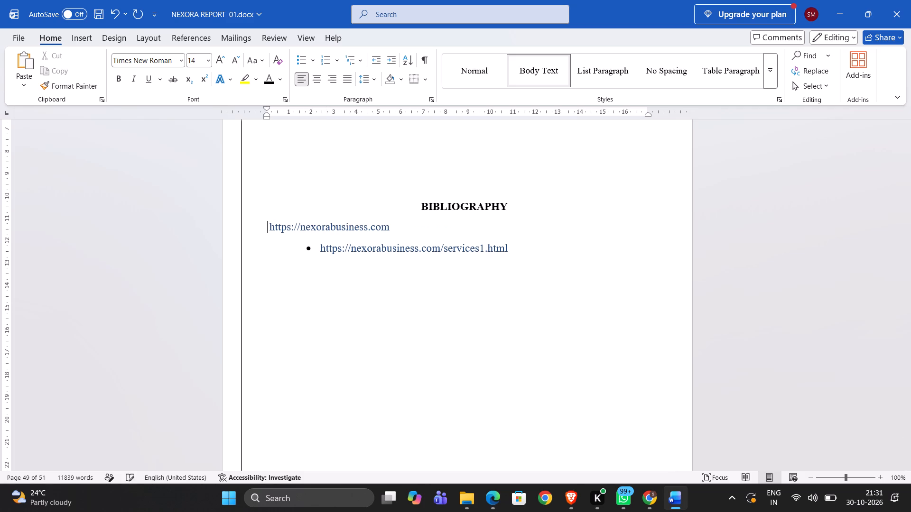
pyautogui.press('space')
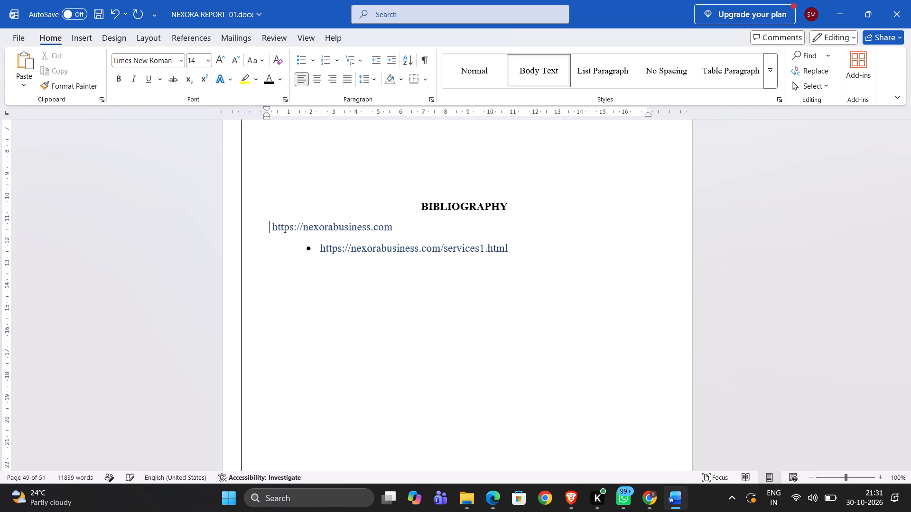
pyautogui.press('space')
pyautogui.press('space')
pyautogui.press('space')
pyautogui.press('space')
pyautogui.press('space')
pyautogui.press('space')
pyautogui.press('space')
pyautogui.press('space')
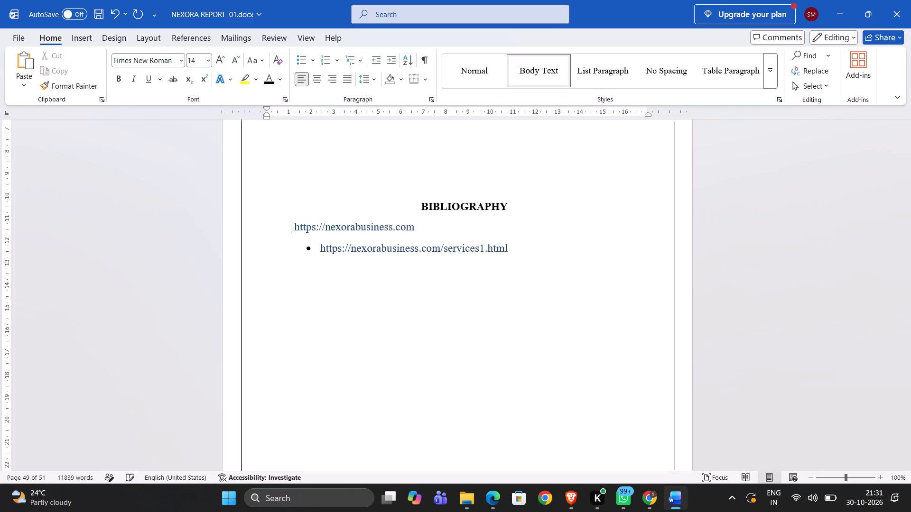
pyautogui.press('space')
pyautogui.press('space')
pyautogui.press('space')
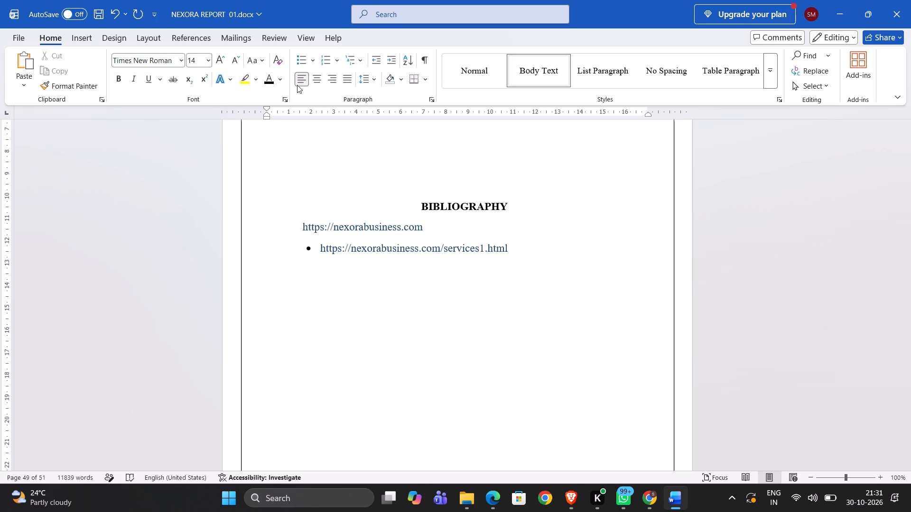
pyautogui.click(313, 60)
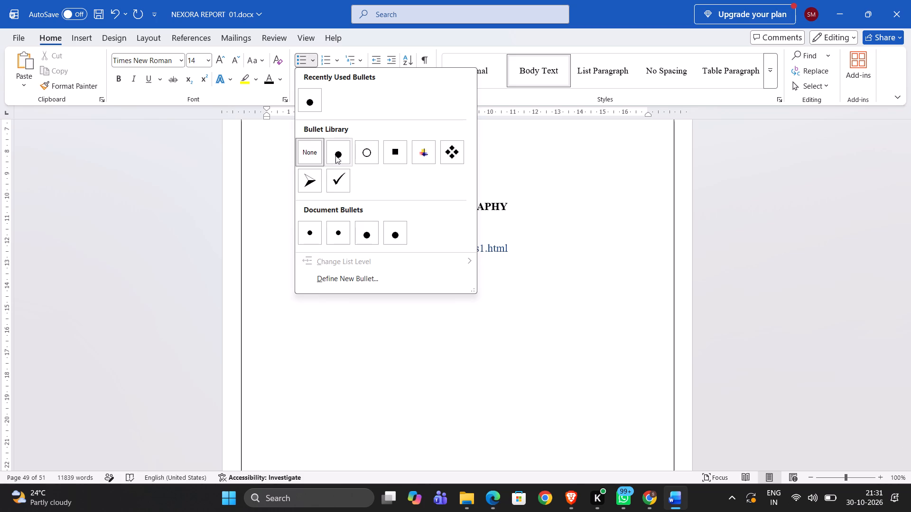
pyautogui.click(302, 98)
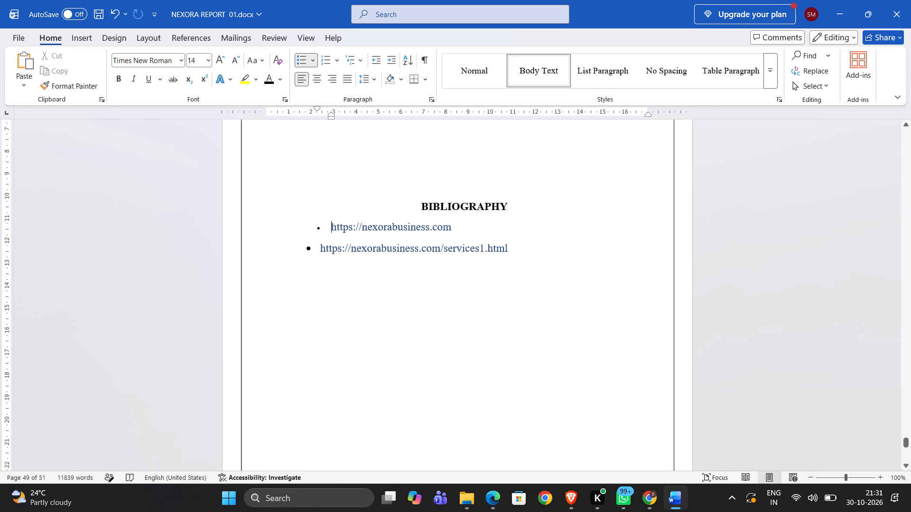
pyautogui.click(320, 230)
pyautogui.doubleClick(319, 229)
pyautogui.click(209, 58)
pyautogui.click(207, 144)
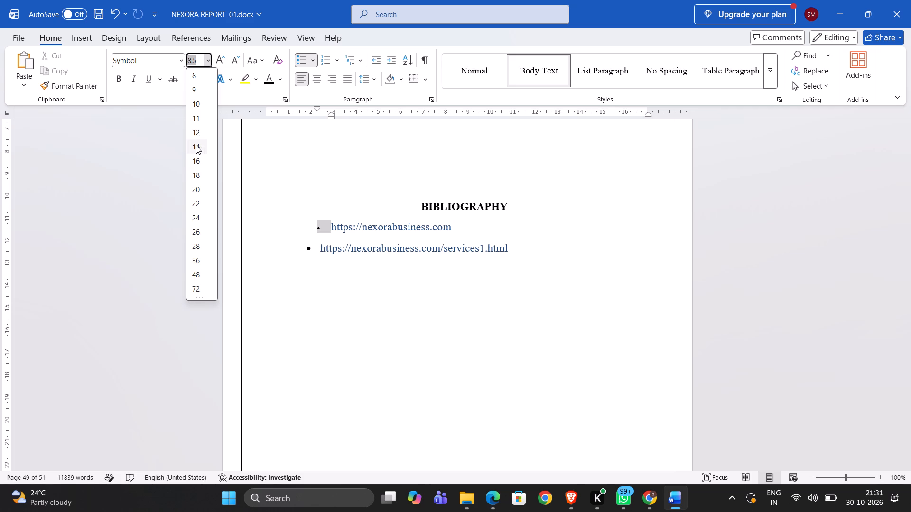
pyautogui.click(196, 146)
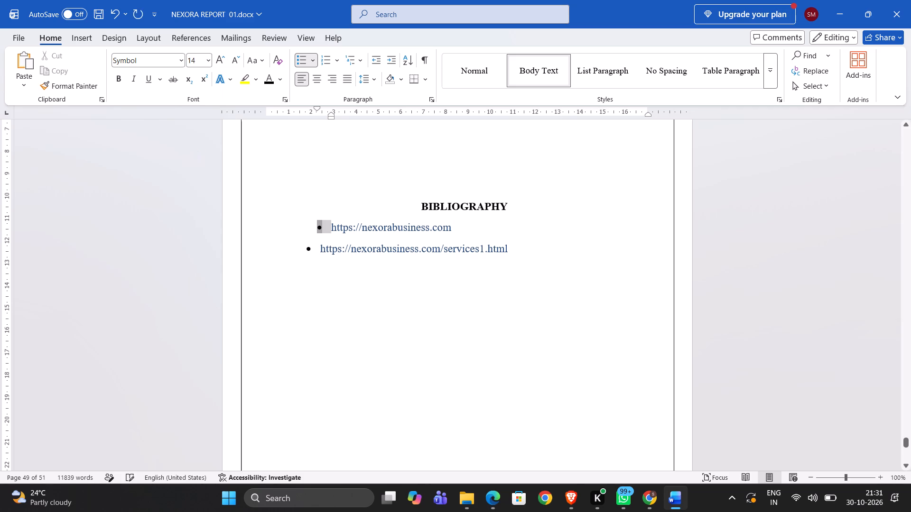
pyautogui.click(308, 226)
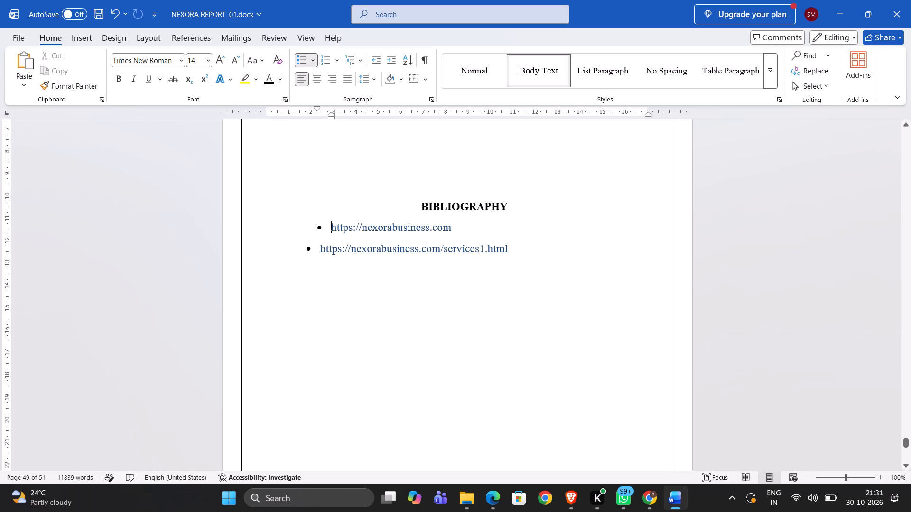
pyautogui.click(322, 228)
pyautogui.click(320, 224)
pyautogui.moveTo(320, 224); pyautogui.dragTo(309, 227)
pyautogui.click(335, 277)
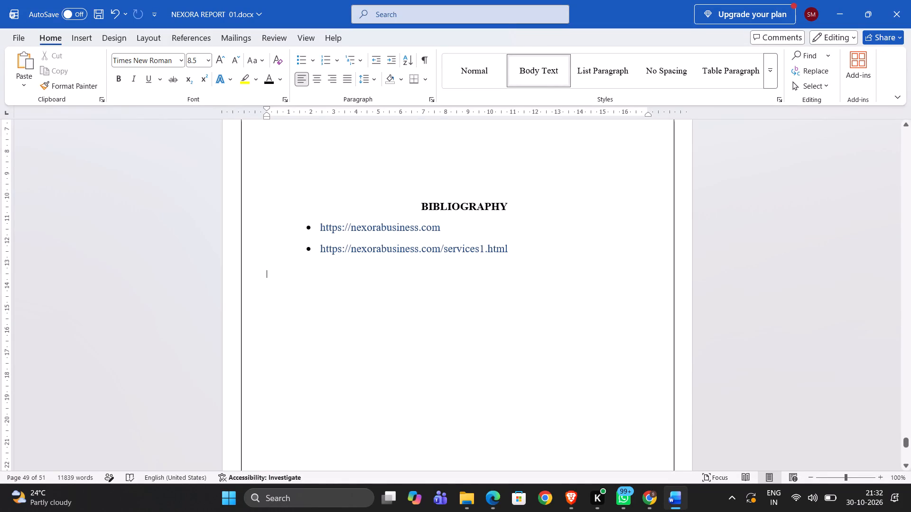
pyautogui.click(649, 505)
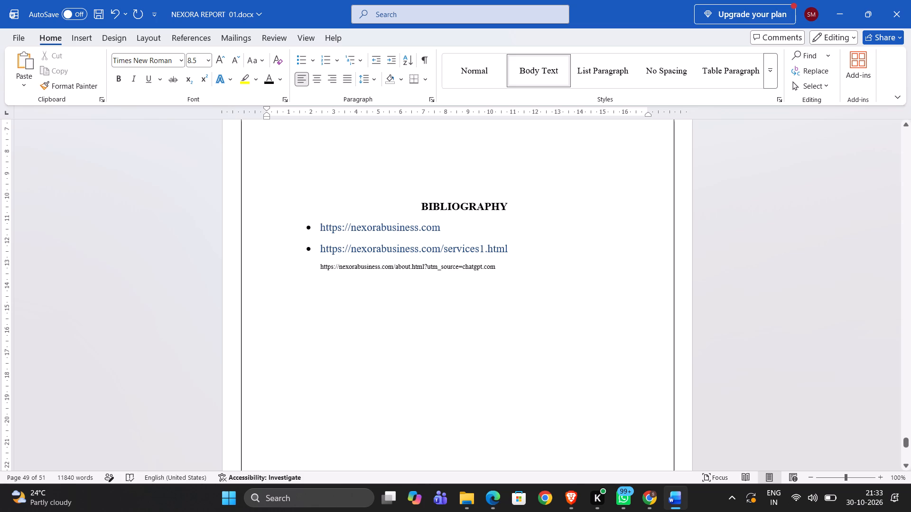
pyautogui.moveTo(502, 265); pyautogui.dragTo(424, 264)
pyautogui.moveTo(424, 264); pyautogui.dragTo(425, 268)
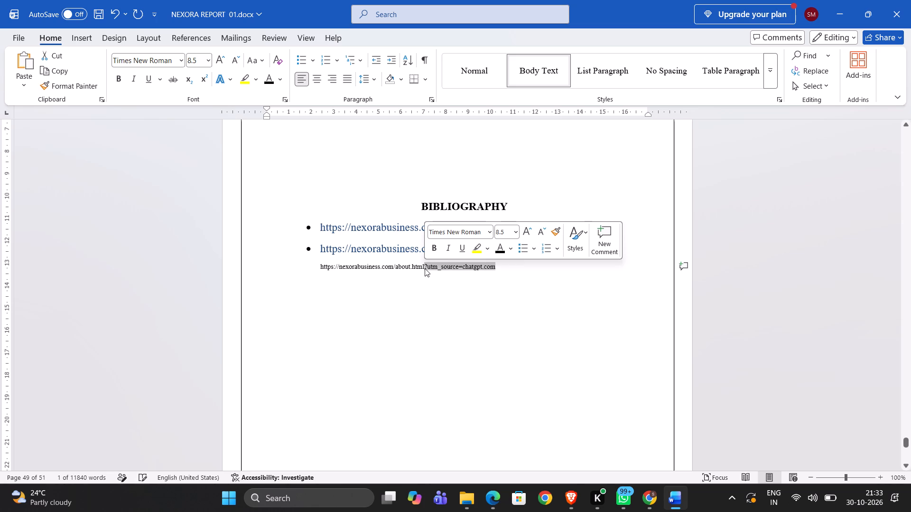
pyautogui.press('BackSpace')
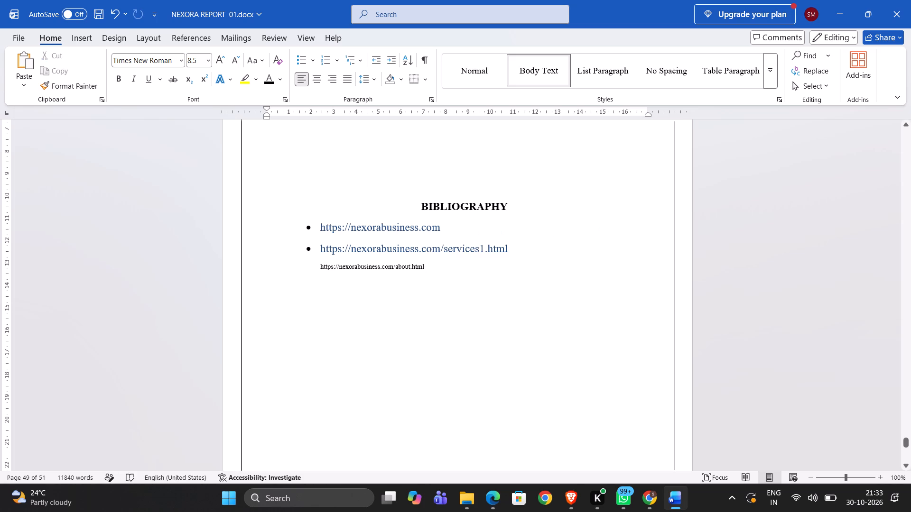
pyautogui.moveTo(316, 270); pyautogui.dragTo(327, 262)
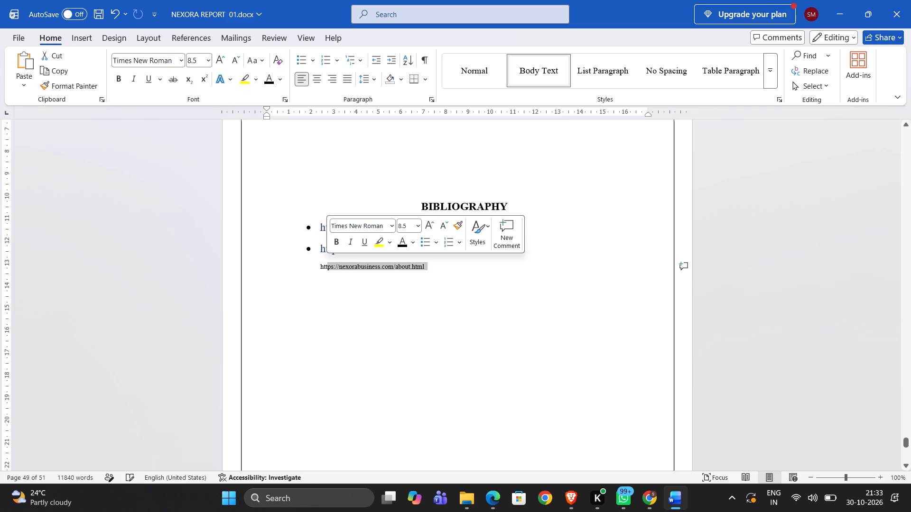
pyautogui.moveTo(403, 319); pyautogui.dragTo(431, 272)
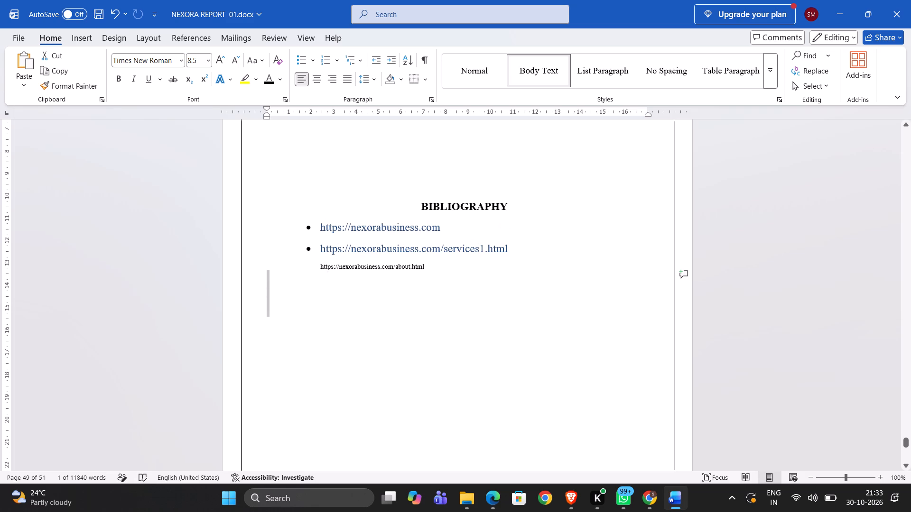
pyautogui.moveTo(431, 272); pyautogui.dragTo(418, 323)
pyautogui.moveTo(428, 265); pyautogui.dragTo(323, 268)
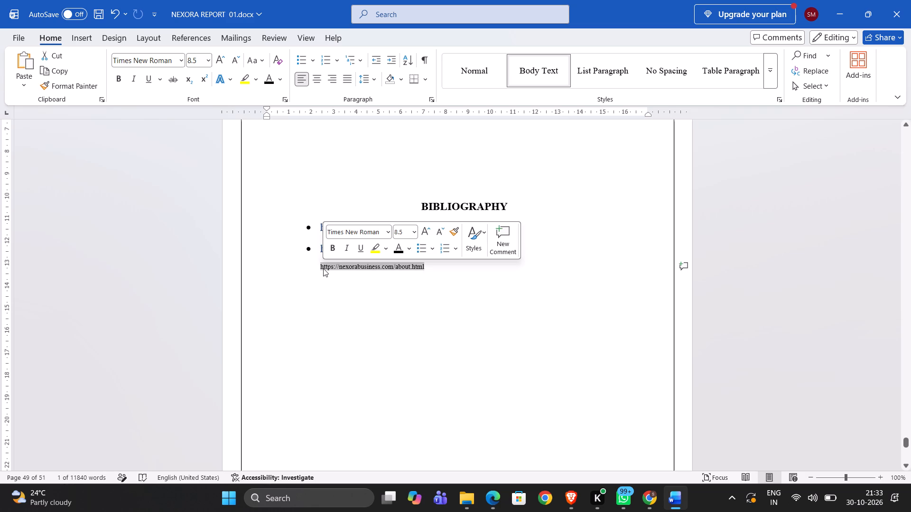
pyautogui.click(413, 230)
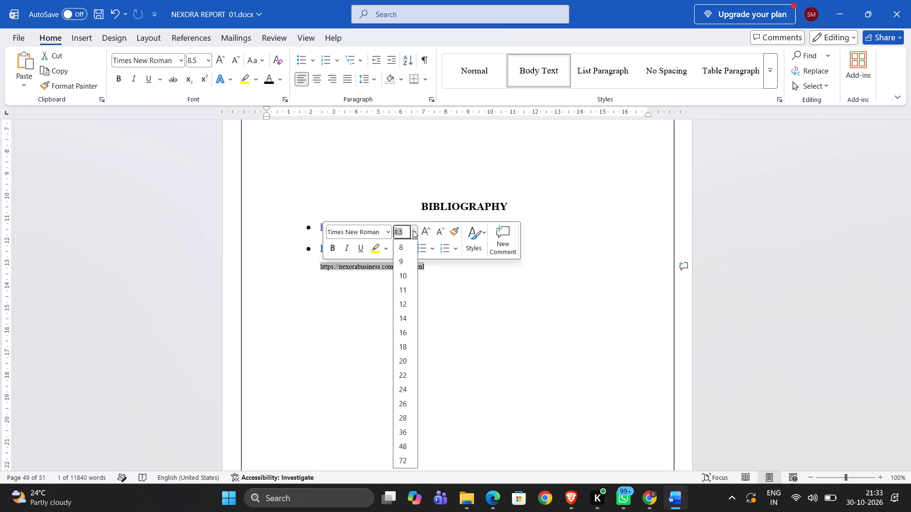
pyautogui.click(398, 320)
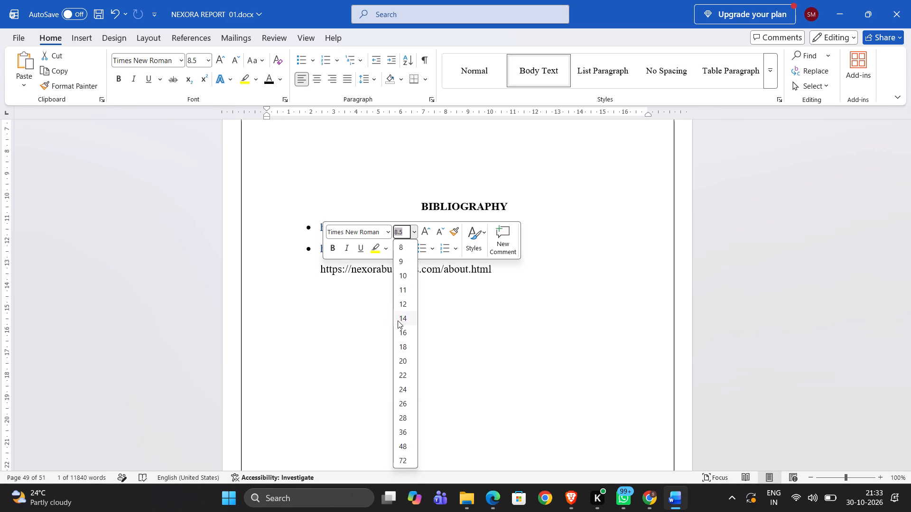
pyautogui.click(473, 234)
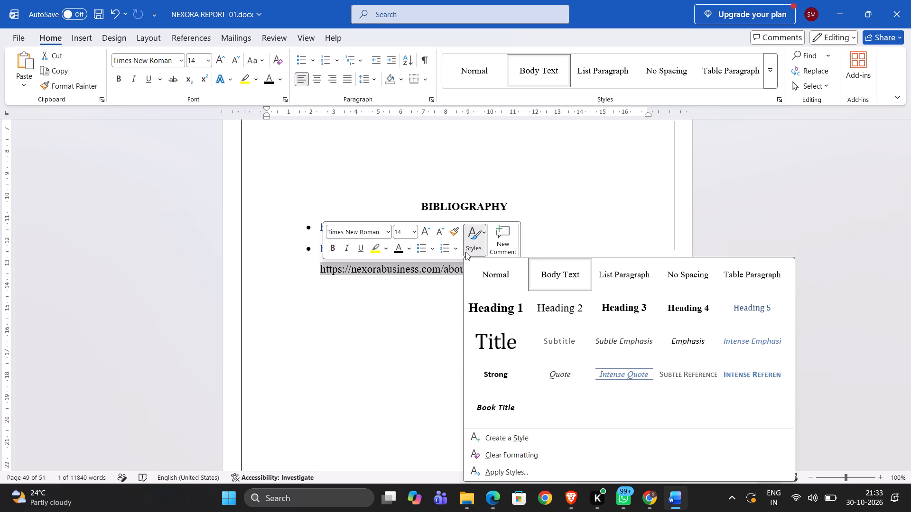
pyautogui.click(399, 253)
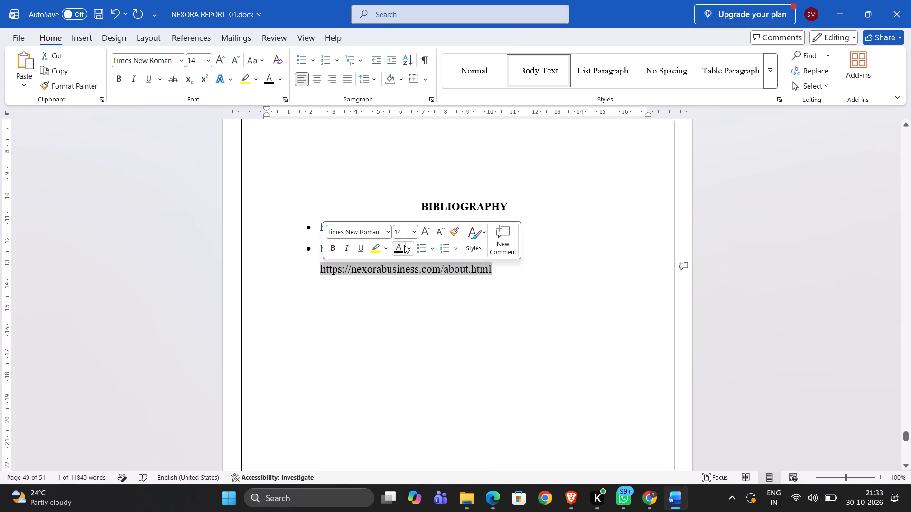
pyautogui.click(404, 245)
pyautogui.click(408, 246)
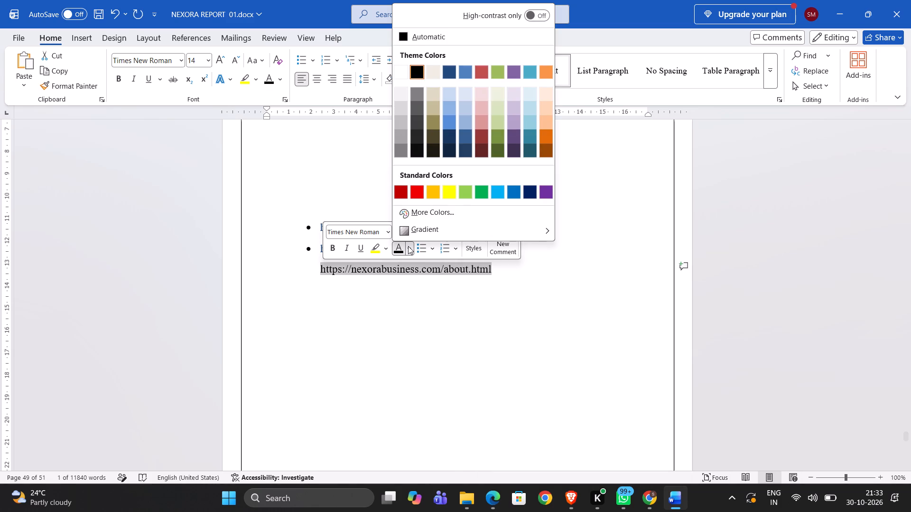
pyautogui.click(452, 72)
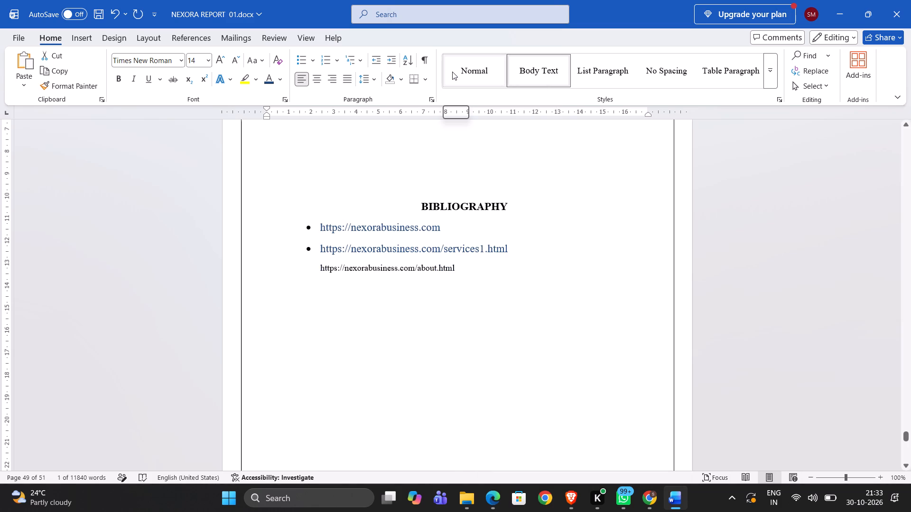
pyautogui.click(428, 186)
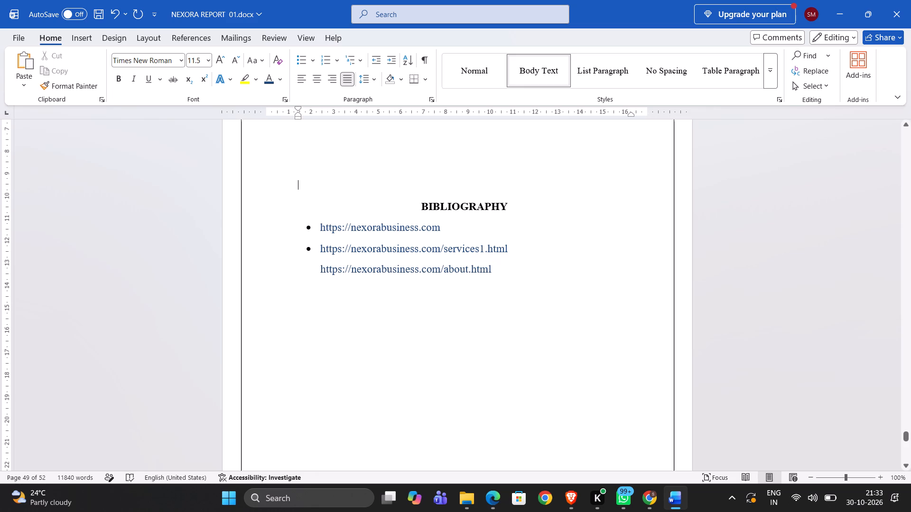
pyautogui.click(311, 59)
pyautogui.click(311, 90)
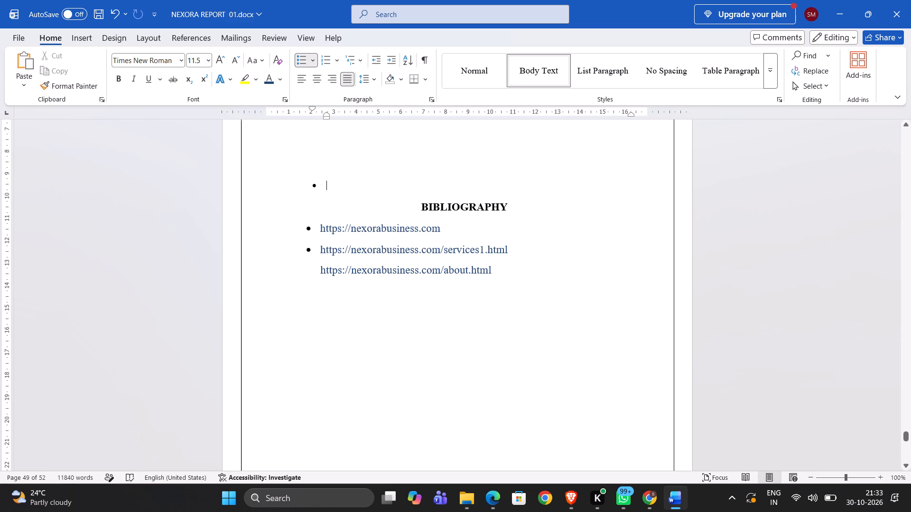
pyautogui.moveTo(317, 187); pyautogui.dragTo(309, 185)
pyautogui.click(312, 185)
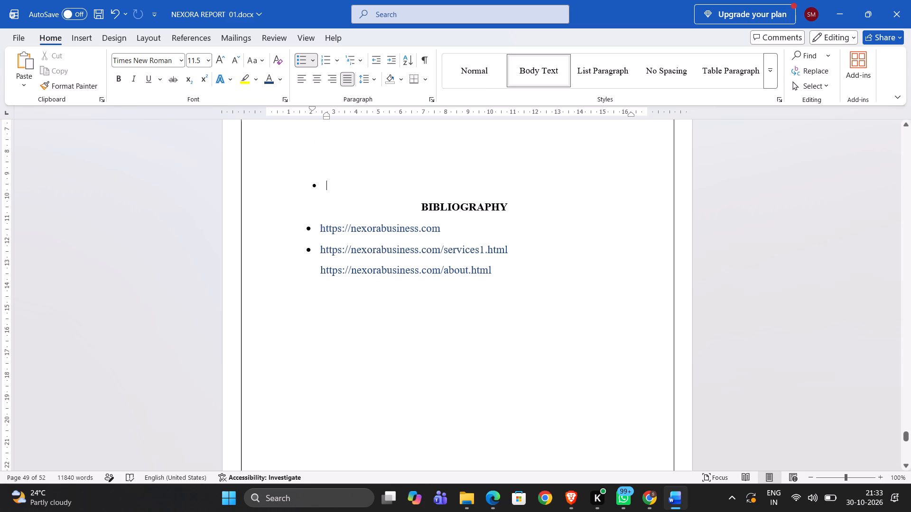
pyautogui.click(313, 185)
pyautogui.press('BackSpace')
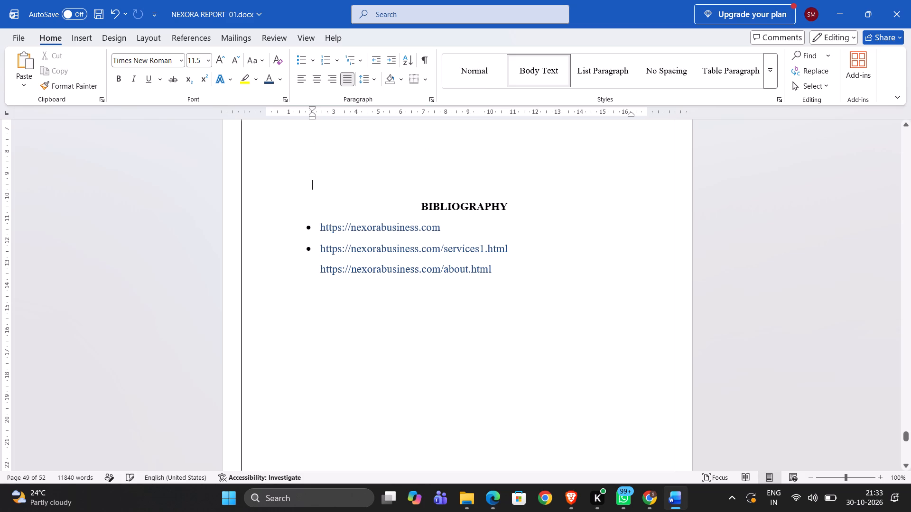
pyautogui.click(315, 271)
pyautogui.click(303, 55)
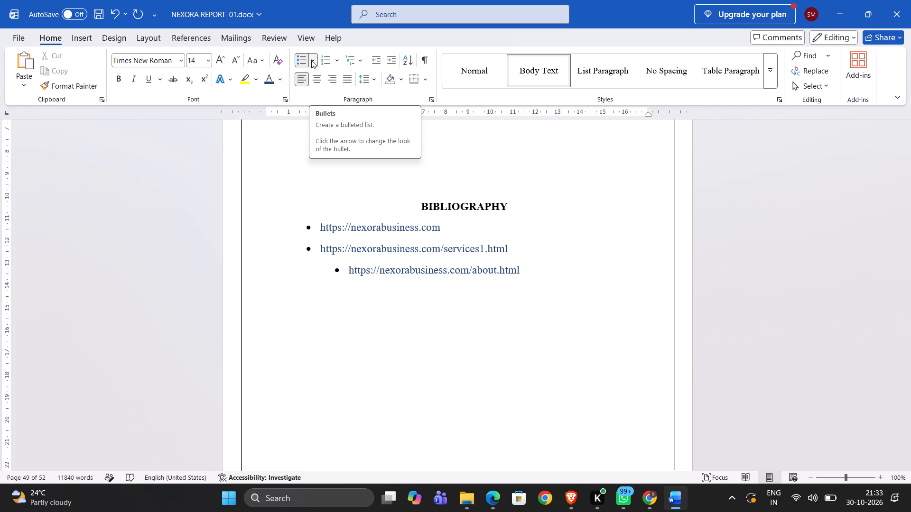
pyautogui.click(304, 60)
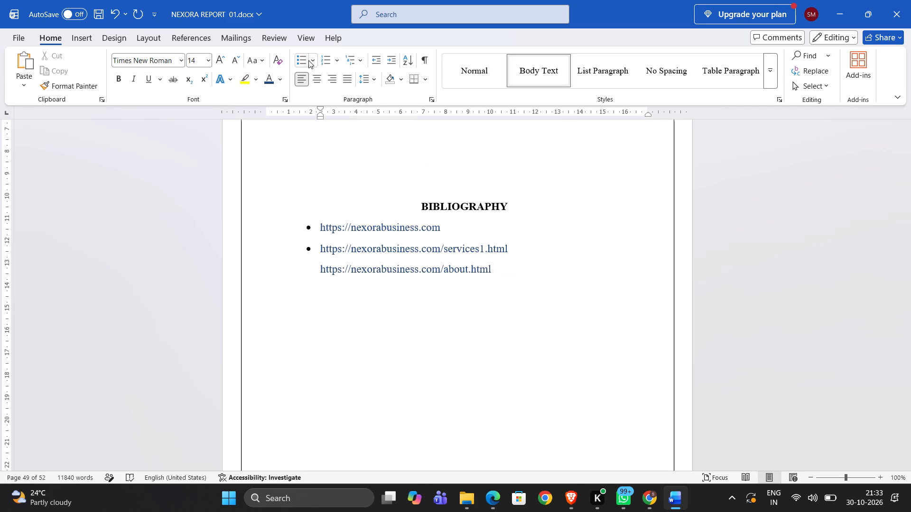
pyautogui.click(311, 60)
pyautogui.click(313, 99)
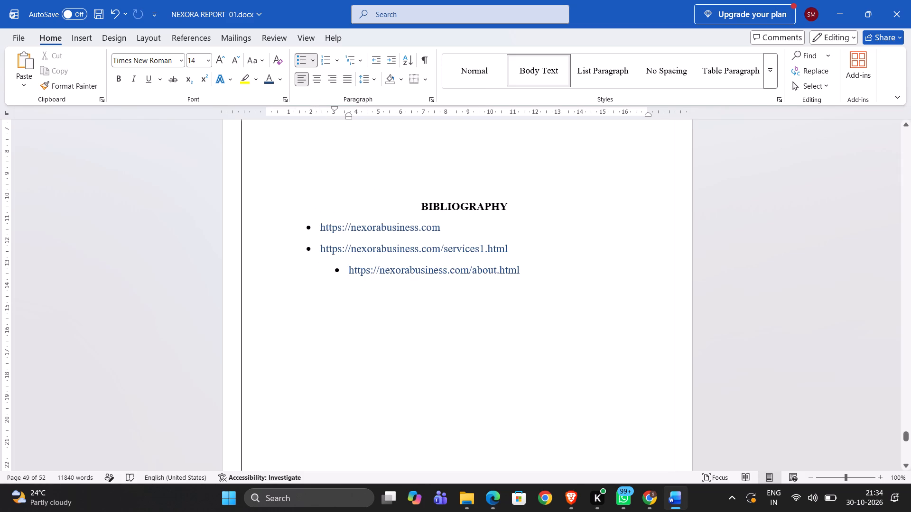
pyautogui.moveTo(335, 268); pyautogui.dragTo(313, 269)
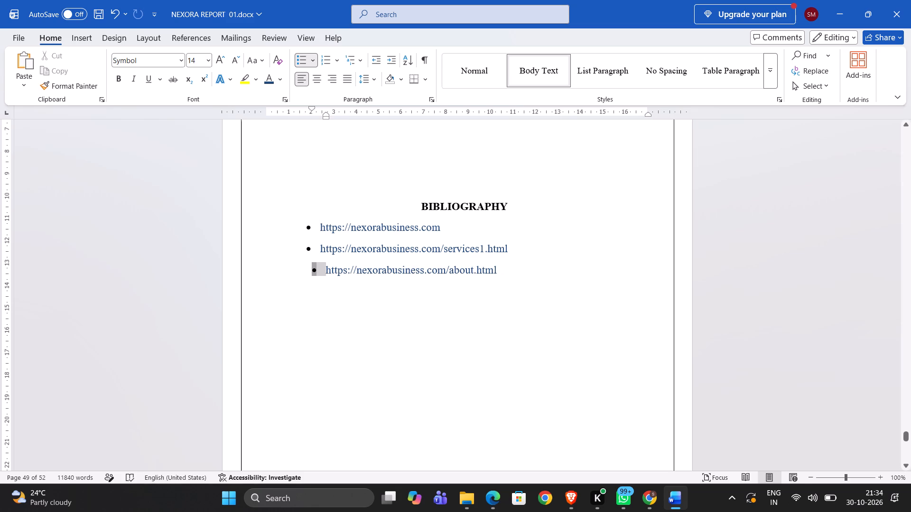
pyautogui.moveTo(316, 271); pyautogui.dragTo(300, 269)
pyautogui.moveTo(300, 269); pyautogui.dragTo(308, 271)
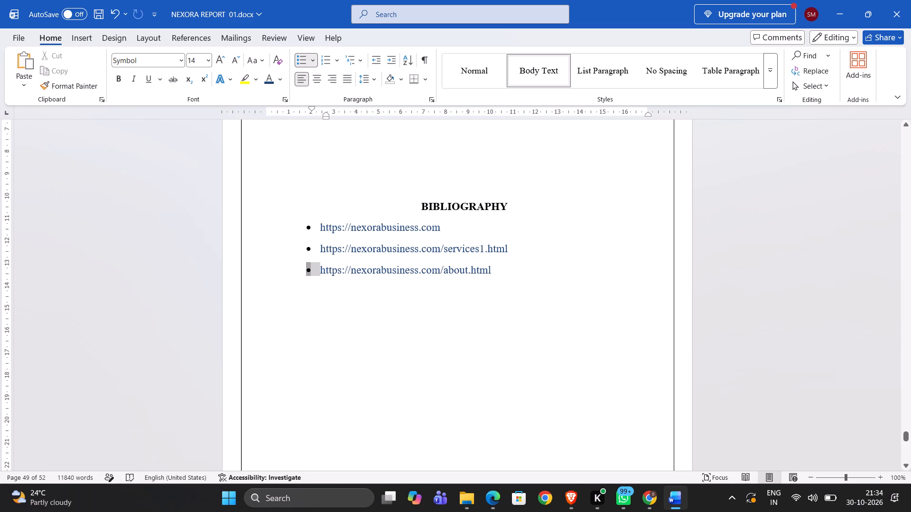
pyautogui.click(350, 334)
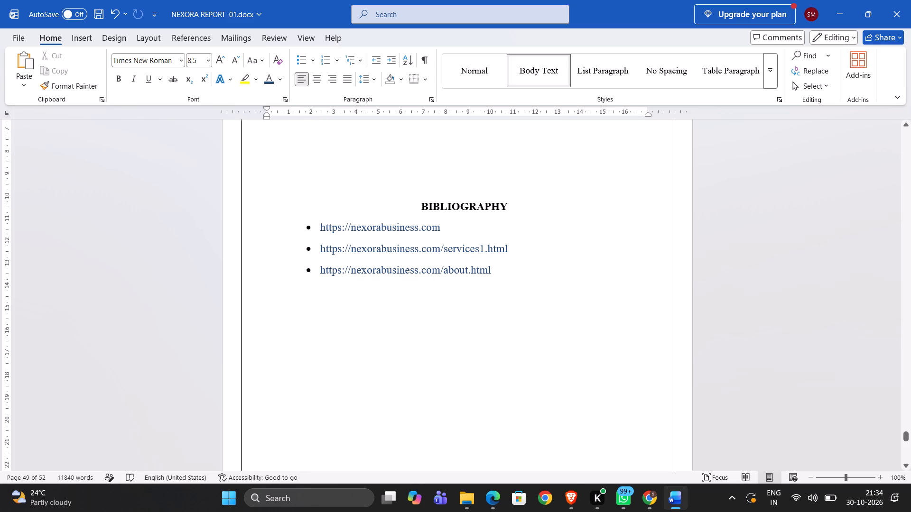
# Insert three blank lines between the BIBLIOGRAPHY heading and the first bulleted link.
pyautogui.click(542, 212)
pyautogui.click(331, 216)
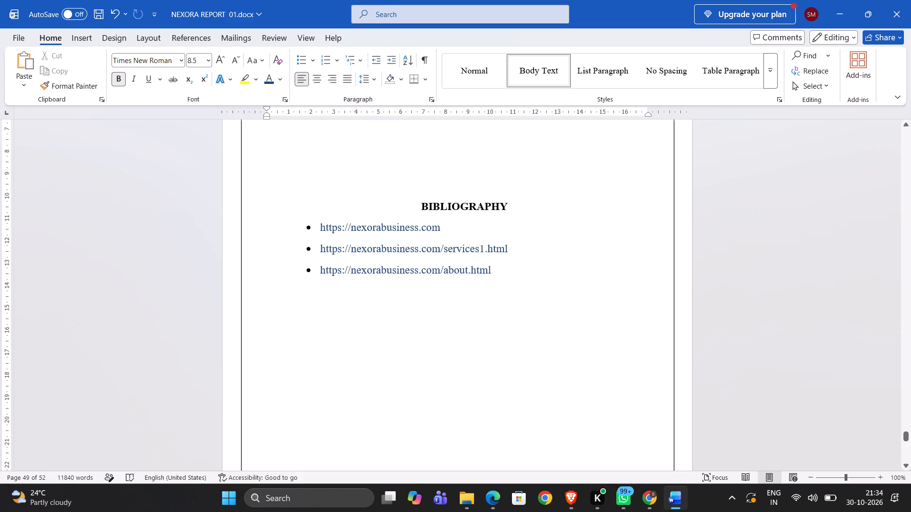
pyautogui.press('Return')
pyautogui.press('Return')
pyautogui.press('Return')
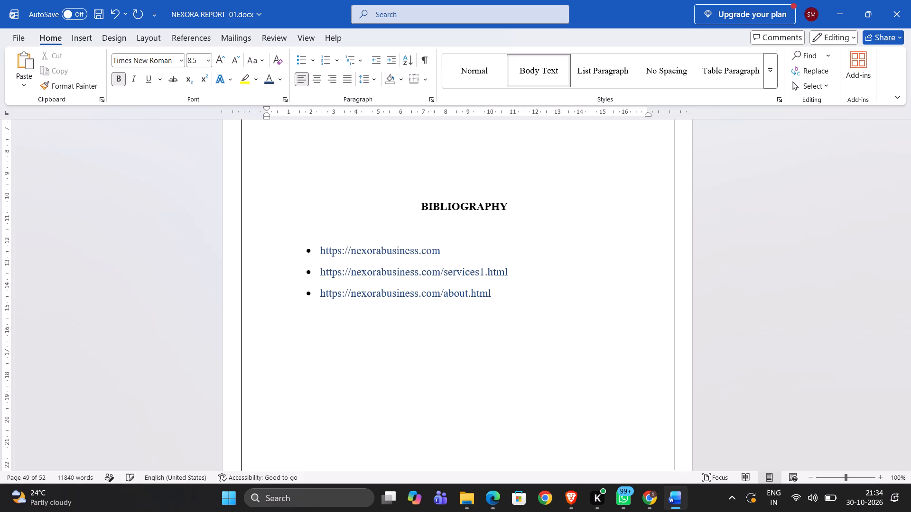
# Examine the layout of the report's last pages, from the Bibliography through the Internship Weekly Report and Annexure.
pyautogui.scroll(-4, 331, 216)
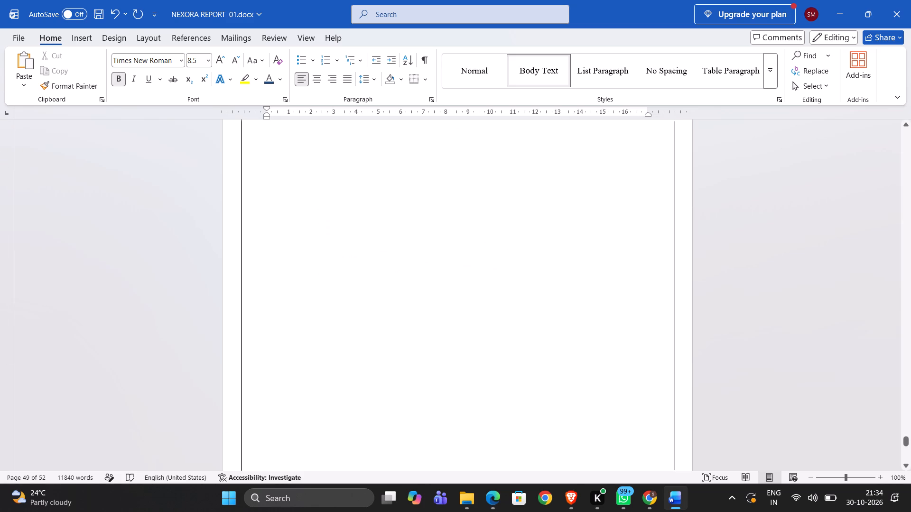
pyautogui.scroll(-5, 331, 216)
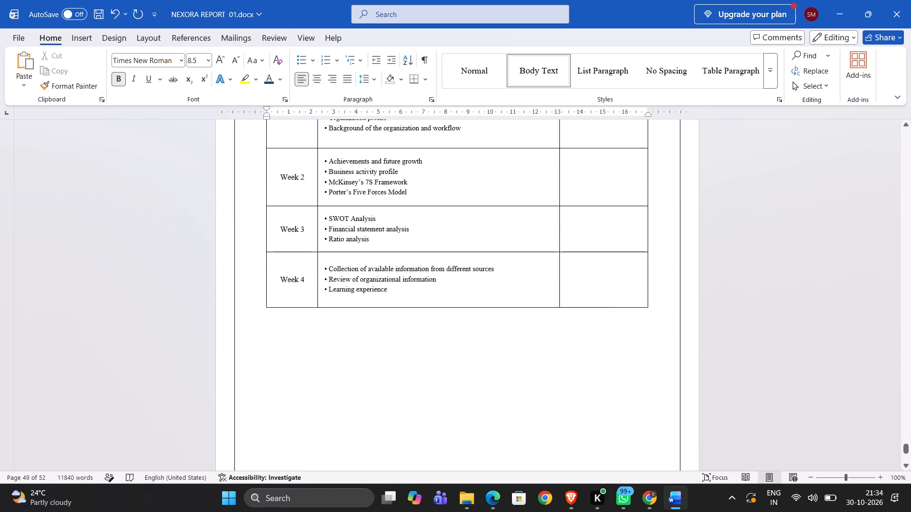
pyautogui.scroll(3, 331, 216)
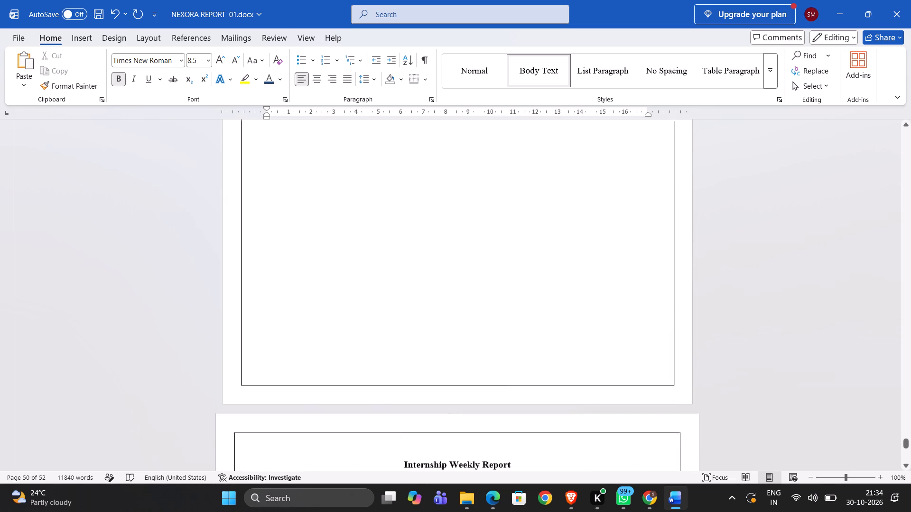
pyautogui.scroll(1, 331, 216)
pyautogui.keyDown('ctrl'); pyautogui.scroll(-6, 331, 216); pyautogui.keyUp('ctrl')
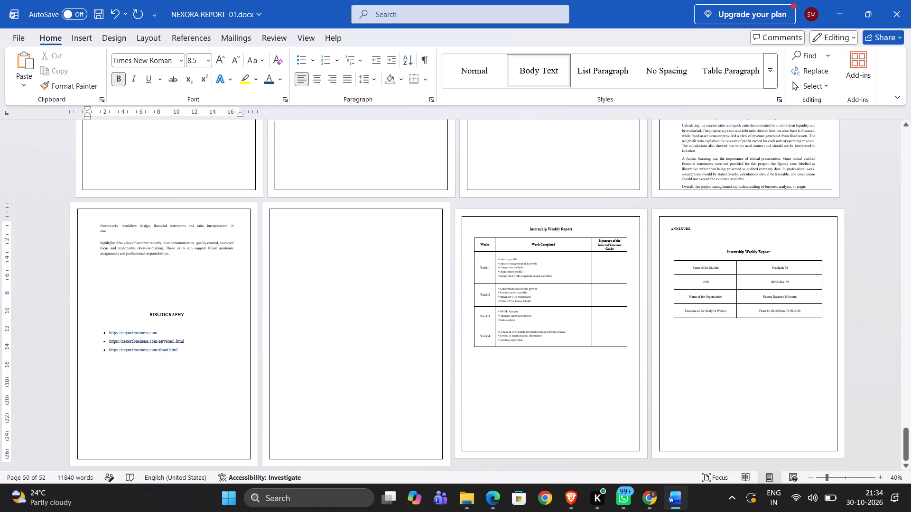
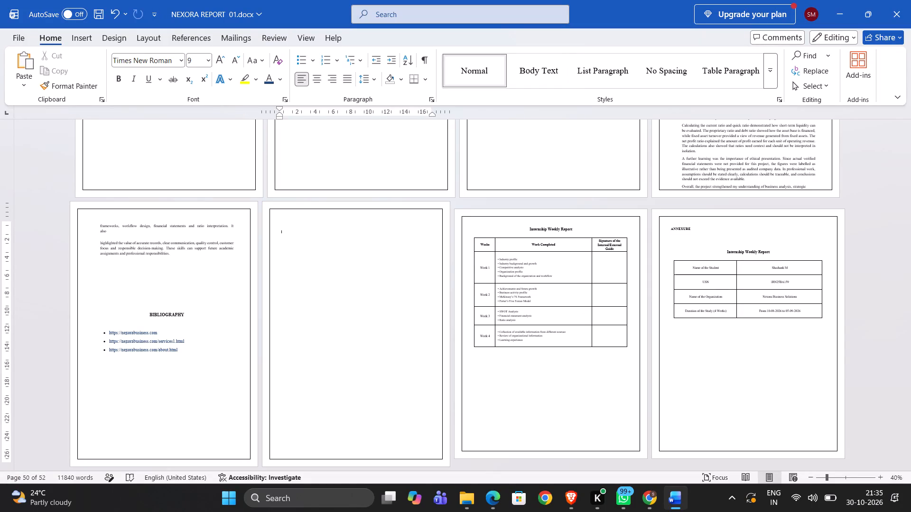
# Remove the blank page between the Bibliography page and the Internship Weekly Report.
pyautogui.press('Delete')
# Examine the page layout backwards from the Bibliography and Learning Experience chapter to the Chapter I title page.
pyautogui.scroll(1, 309, 233)
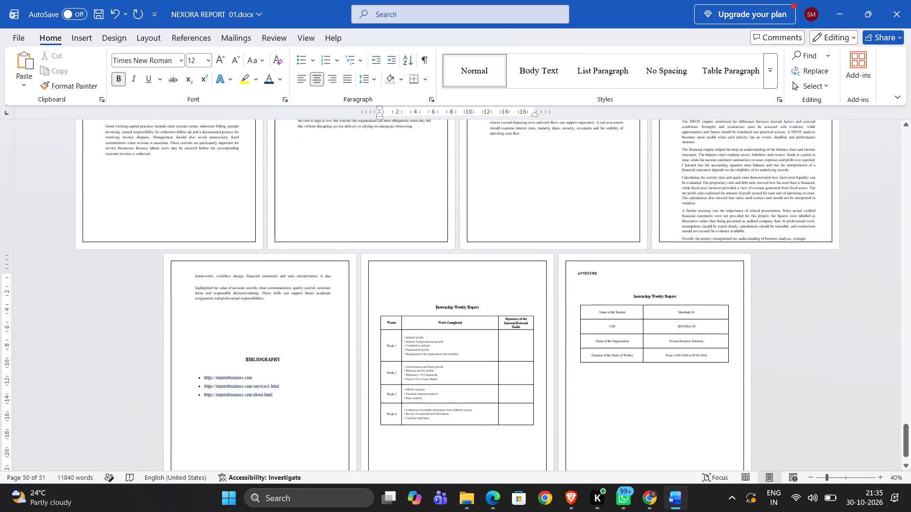
pyautogui.scroll(1, 309, 233)
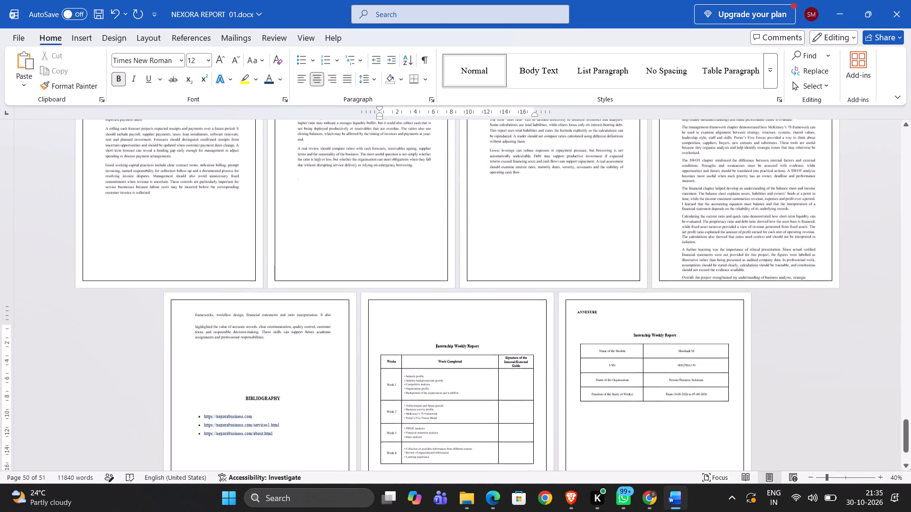
pyautogui.scroll(1, 309, 233)
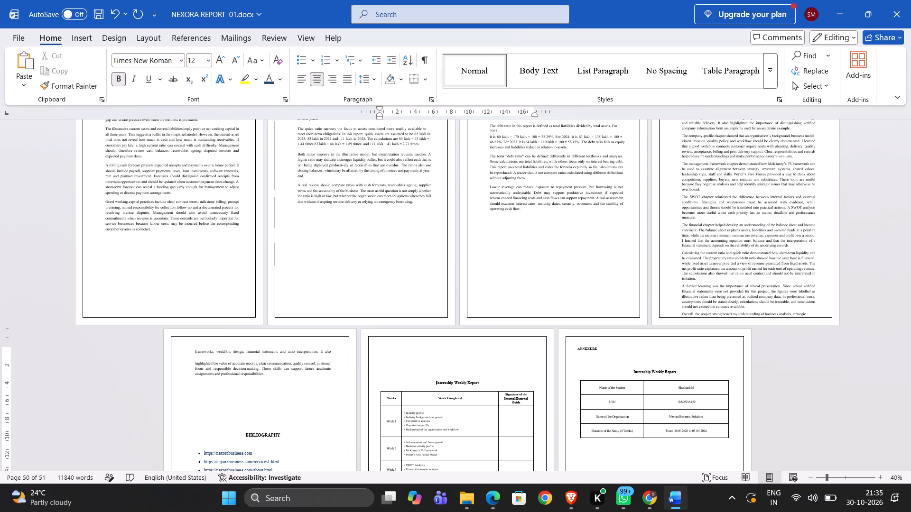
pyautogui.scroll(1, 309, 233)
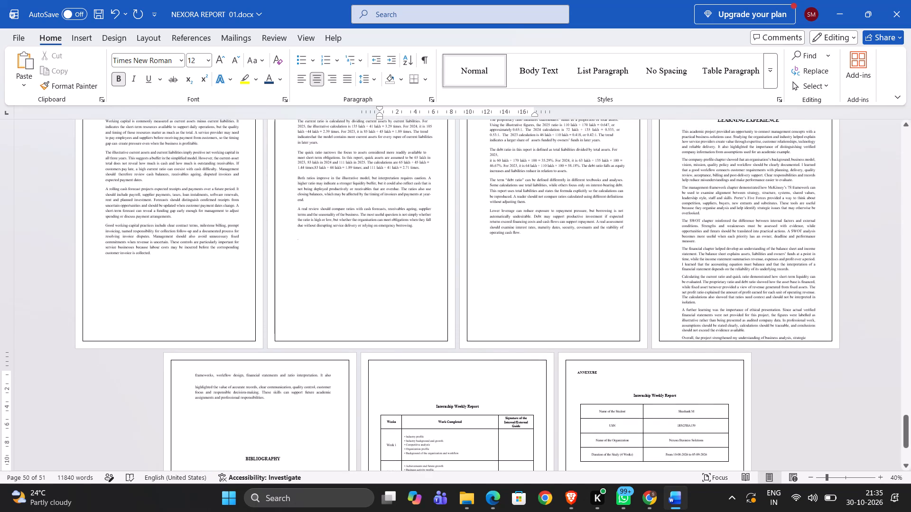
pyautogui.scroll(1, 309, 233)
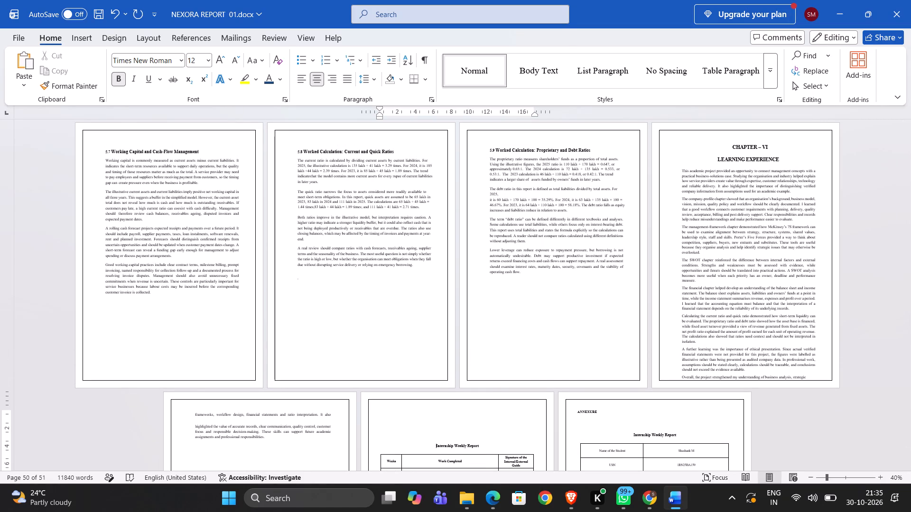
pyautogui.scroll(3, 309, 233)
pyautogui.scroll(20, 309, 233)
pyautogui.scroll(20, 309, 233)
pyautogui.scroll(10, 309, 233)
pyautogui.scroll(20, 309, 233)
pyautogui.scroll(20, 309, 233)
pyautogui.scroll(13, 309, 233)
pyautogui.scroll(20, 309, 233)
pyautogui.scroll(20, 309, 233)
pyautogui.scroll(20, 309, 233)
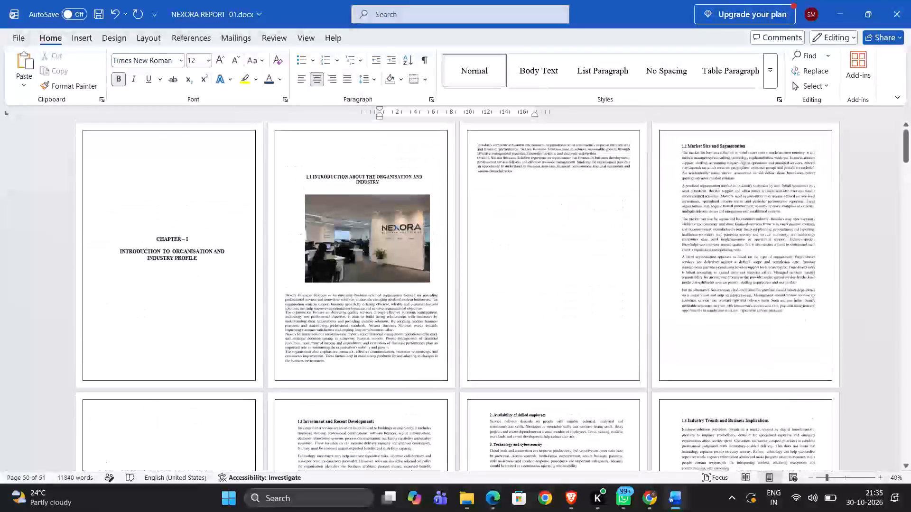
# Examine the layout of the pages from Chapter I through Chapter III, checking page breaks and empty pages, and return to Chapter I.
pyautogui.scroll(-7, 309, 233)
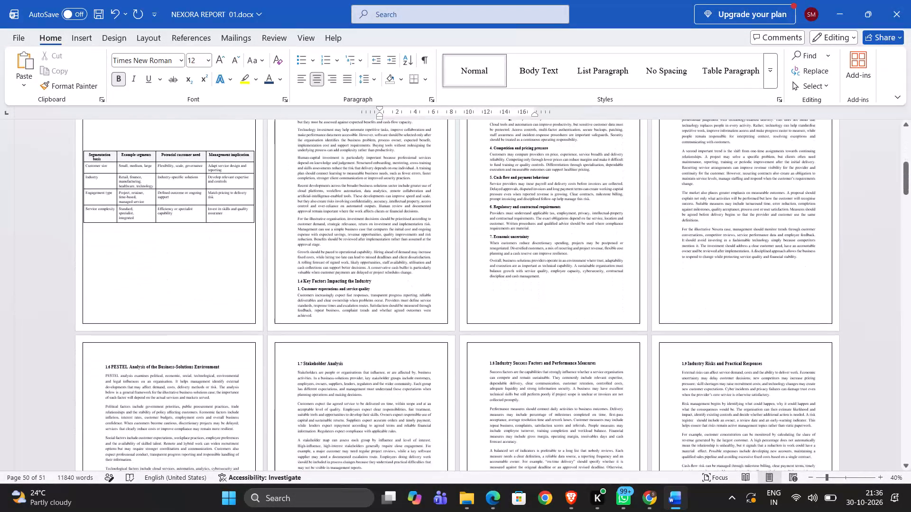
pyautogui.scroll(-8, 309, 233)
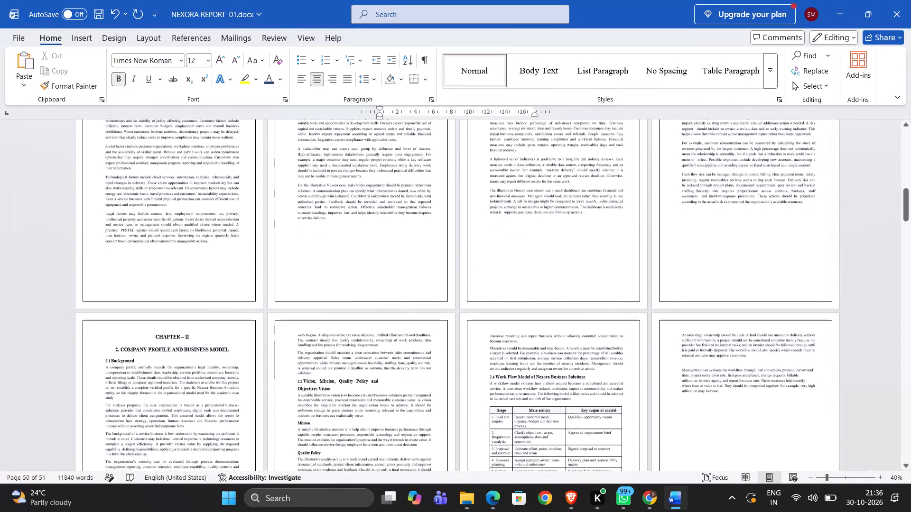
pyautogui.scroll(-11, 309, 233)
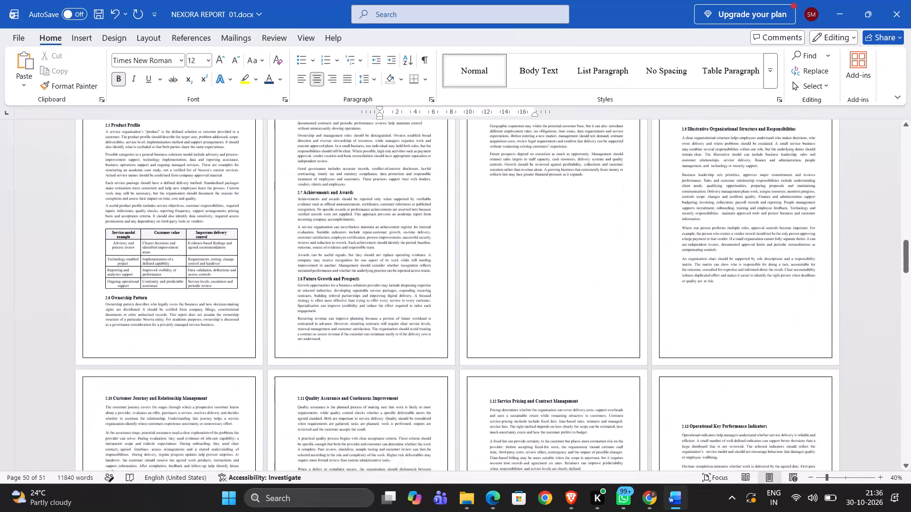
pyautogui.scroll(-5, 309, 233)
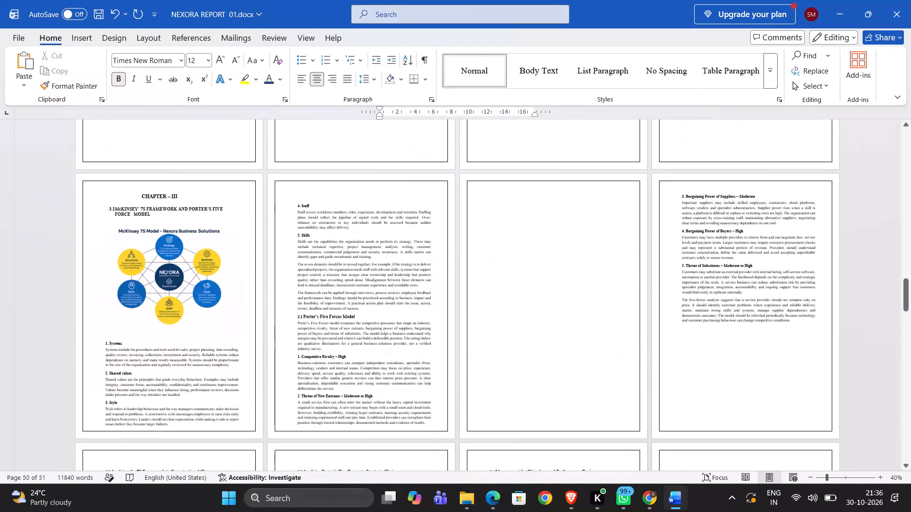
pyautogui.scroll(-1, 309, 233)
pyautogui.scroll(17, 309, 233)
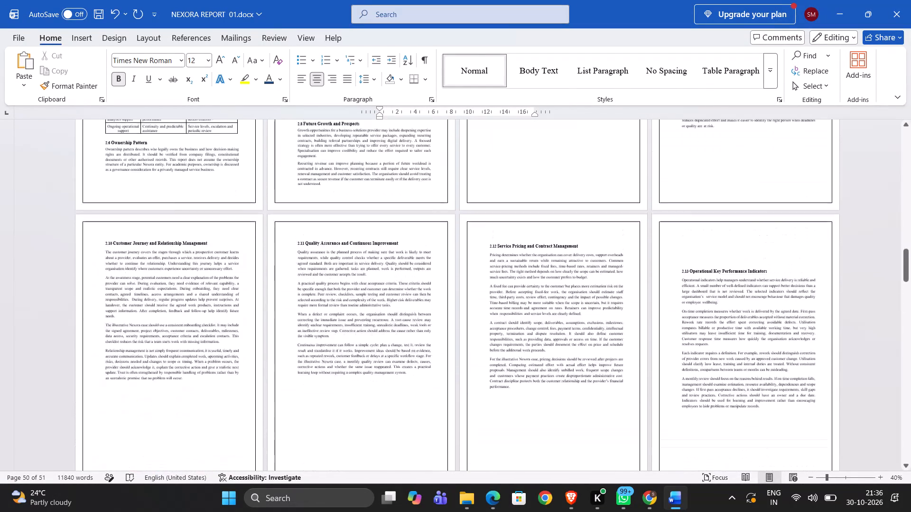
pyautogui.scroll(20, 309, 233)
pyautogui.scroll(20, 309, 233)
pyautogui.scroll(20, 309, 233)
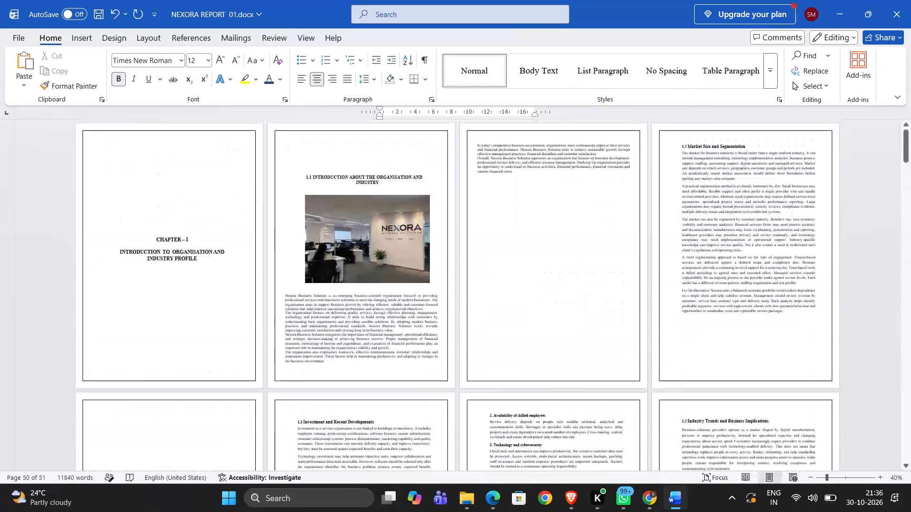
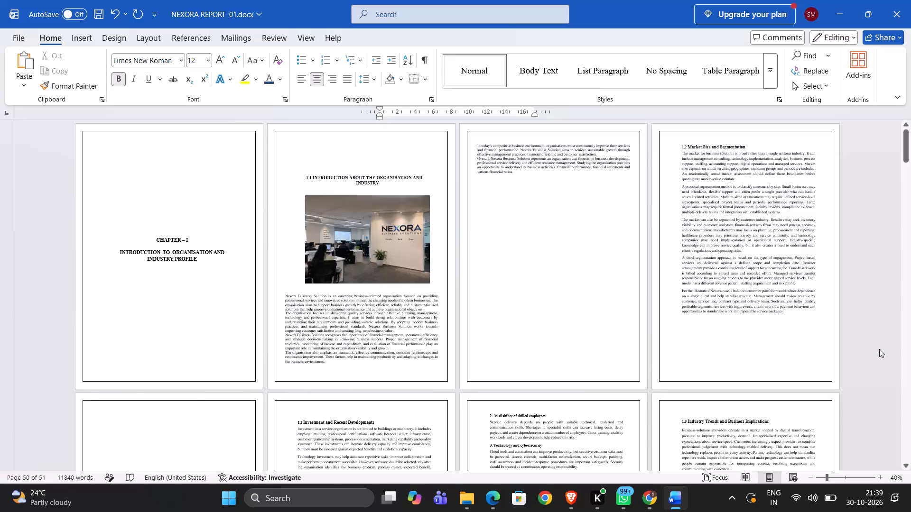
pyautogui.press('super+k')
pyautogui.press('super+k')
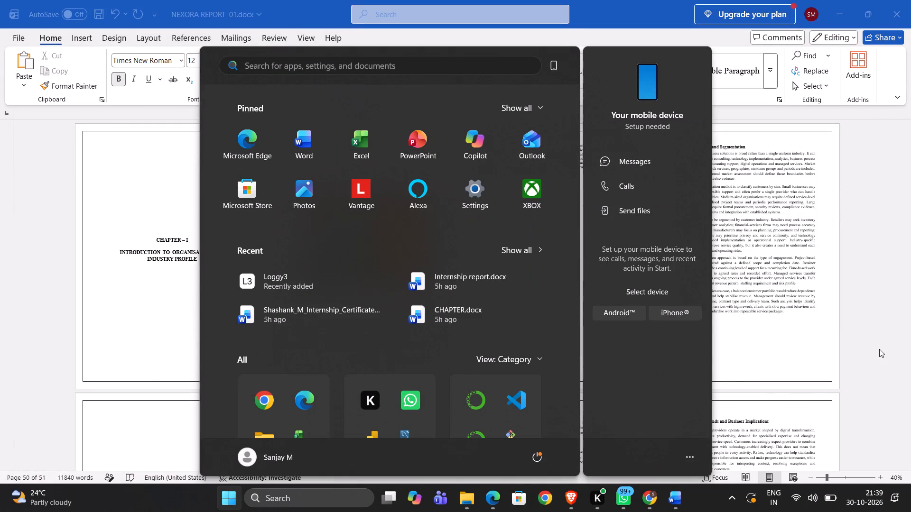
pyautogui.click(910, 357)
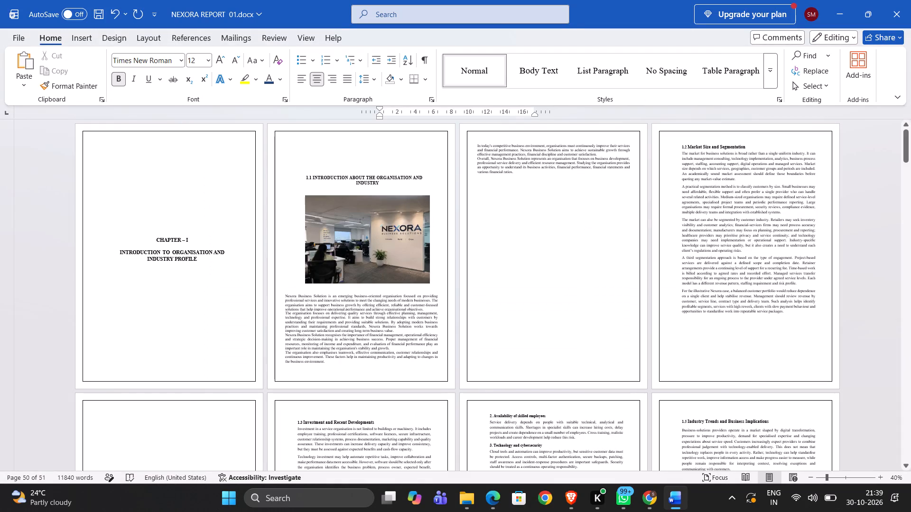